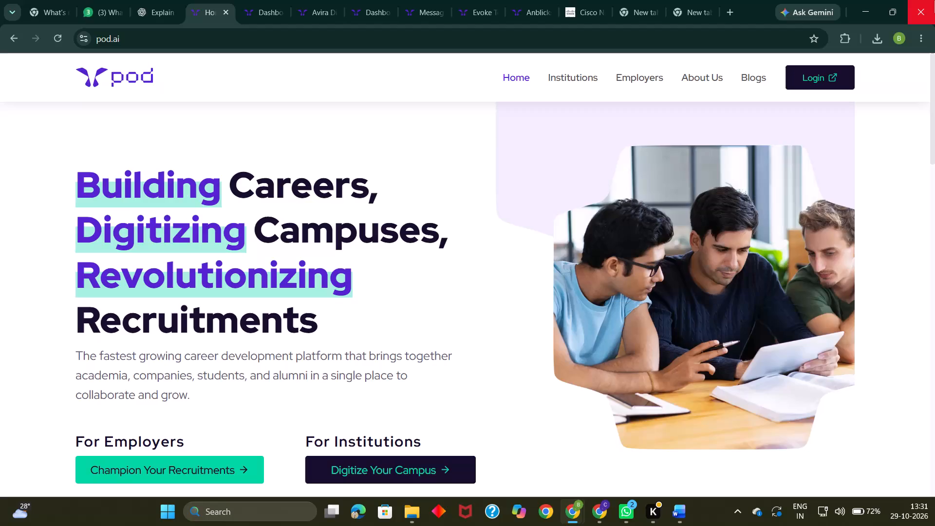
Close the Pod Home tab and the Dashboard and Avira Digital tabs that follow it.
{"action": "left_click", "coordinate": [223, 10]}
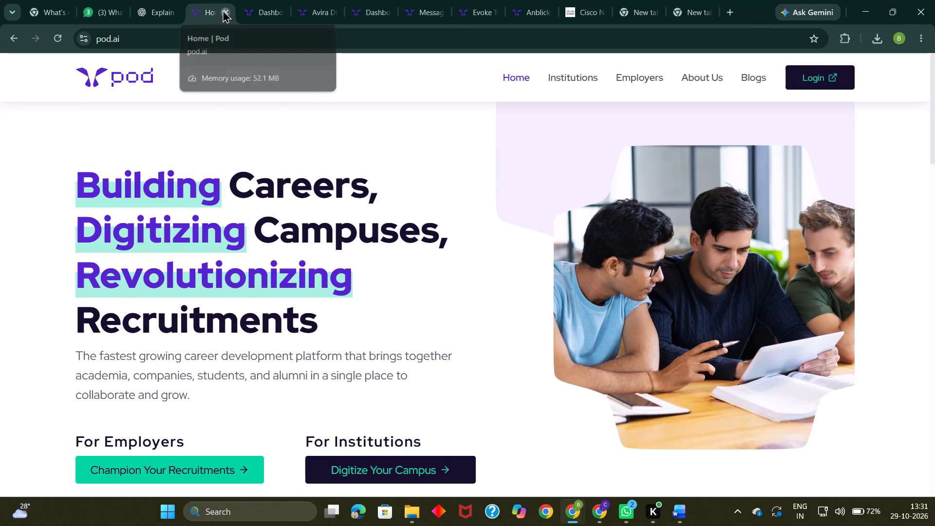
{"action": "left_click", "coordinate": [223, 10]}
{"action": "left_click", "coordinate": [223, 10]}
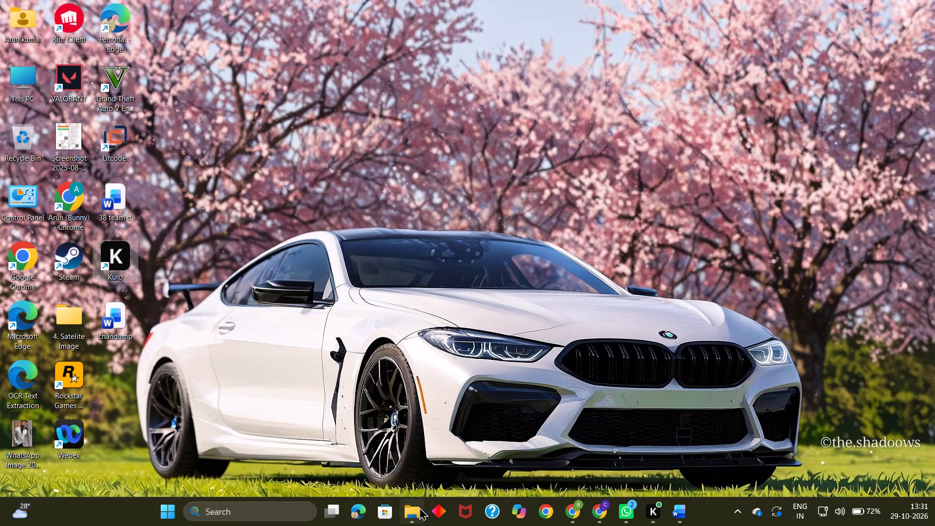
Switch to the open resume document in Word and go to its beginning.
{"action": "left_click", "coordinate": [419, 507]}
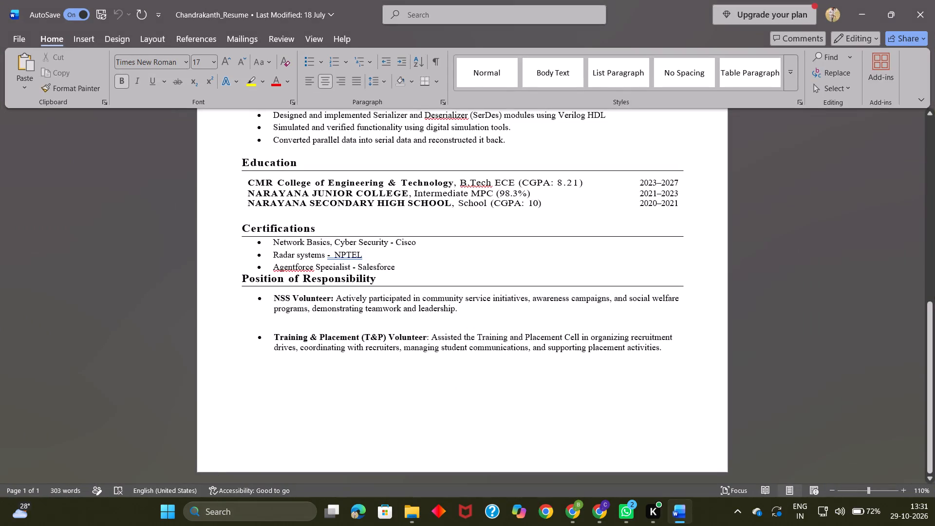
{"action": "scroll", "coordinate": [212, 466], "scroll_direction": "up", "scroll_amount": 1}
{"action": "scroll", "coordinate": [260, 317], "scroll_direction": "up", "scroll_amount": 6}
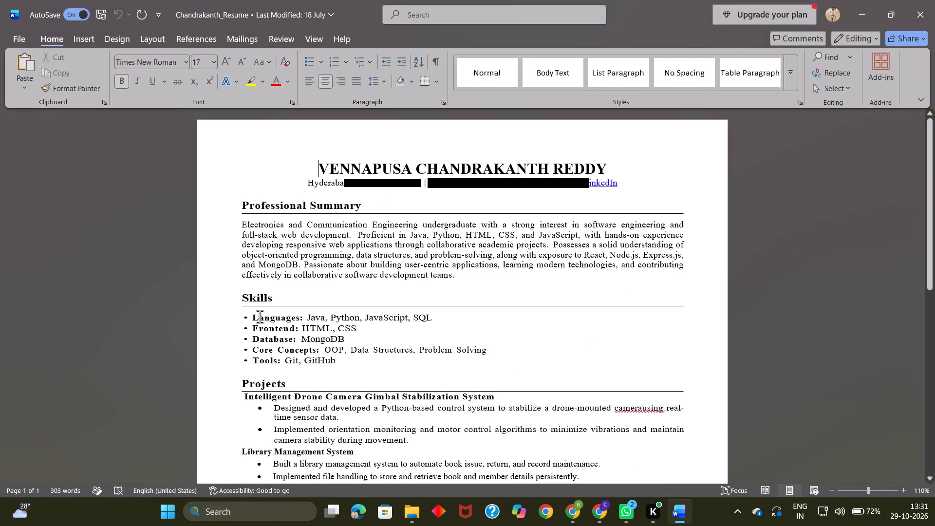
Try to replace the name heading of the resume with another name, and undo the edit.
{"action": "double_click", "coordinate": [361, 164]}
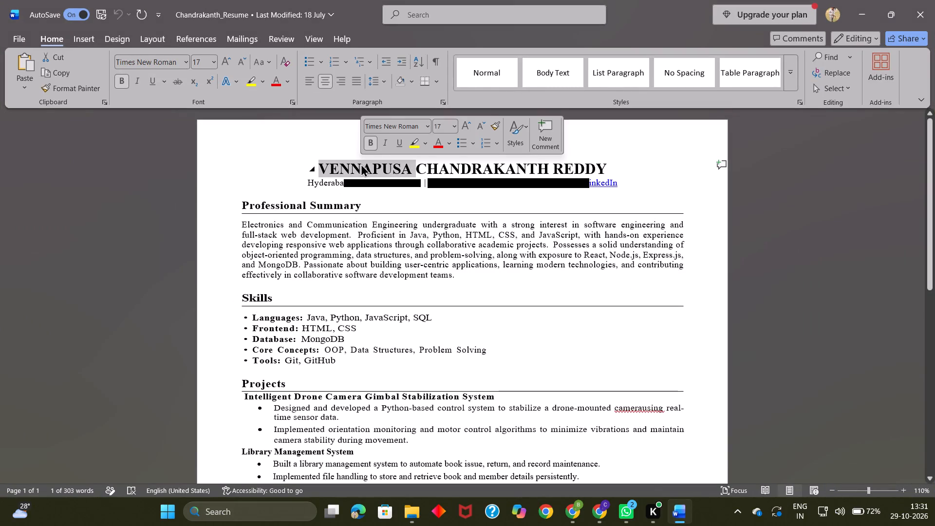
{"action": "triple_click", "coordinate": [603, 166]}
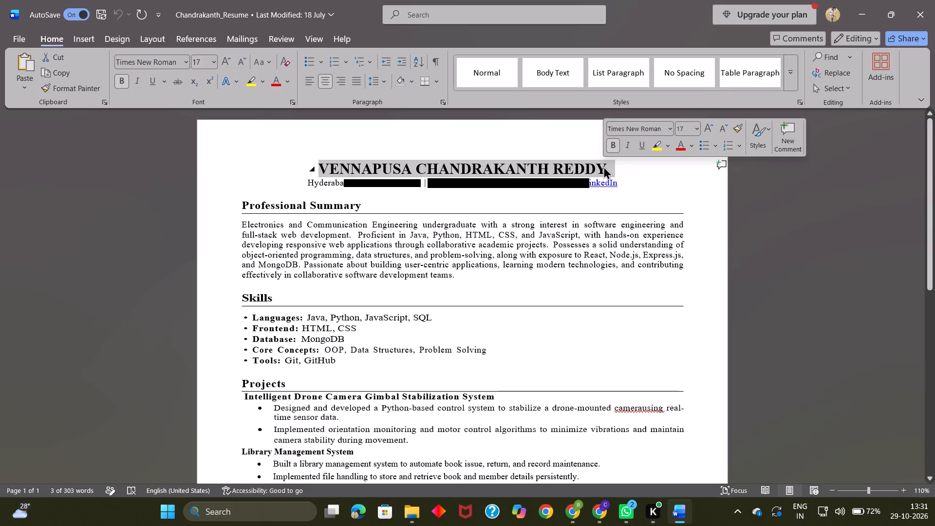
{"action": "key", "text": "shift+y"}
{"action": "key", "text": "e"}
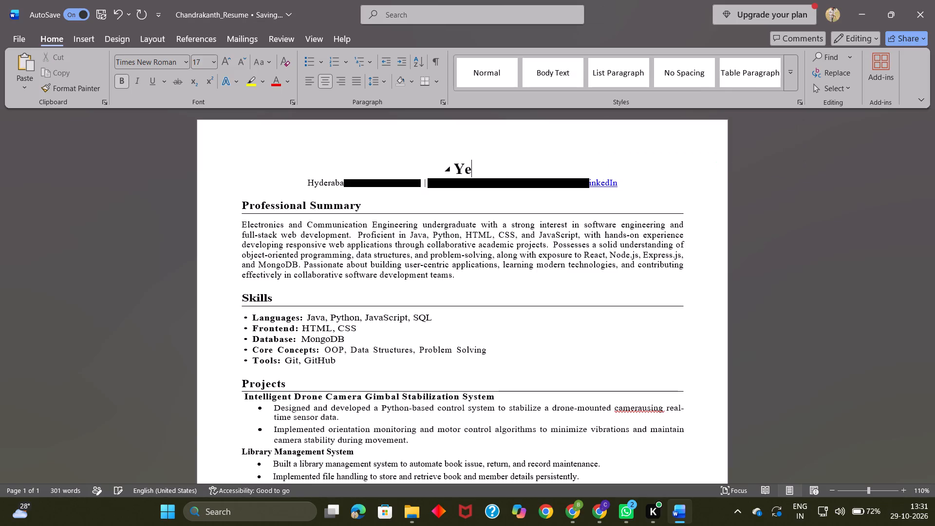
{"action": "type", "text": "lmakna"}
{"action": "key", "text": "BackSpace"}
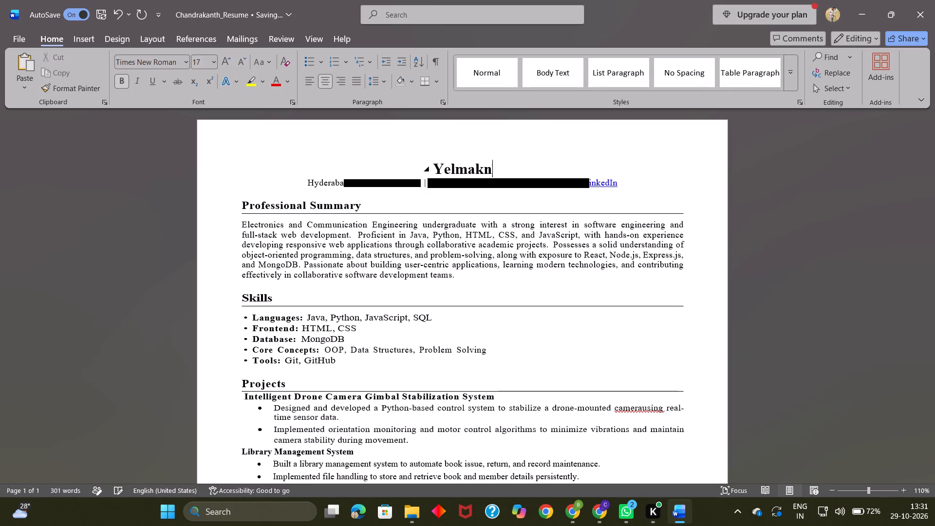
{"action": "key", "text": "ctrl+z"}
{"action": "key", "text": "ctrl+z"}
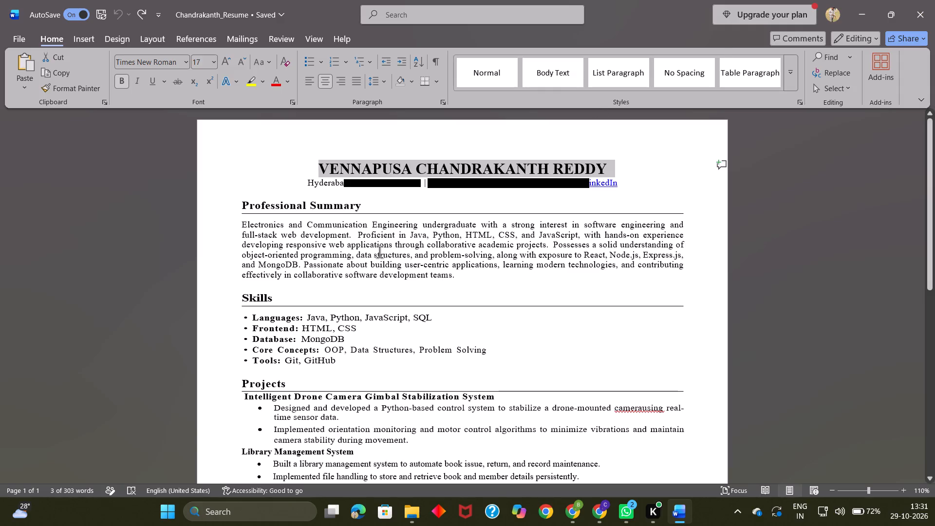
{"action": "left_click_drag", "start_coordinate": [241, 225], "coordinate": [434, 273]}
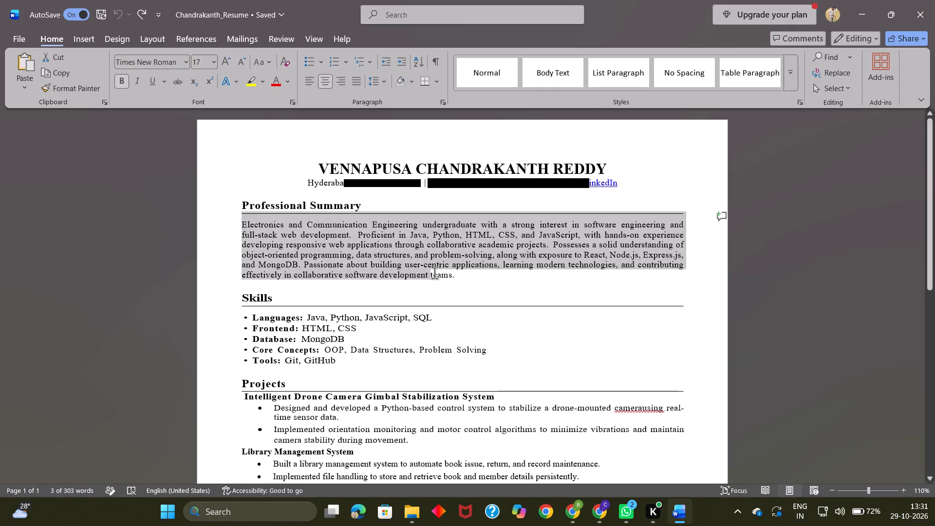
{"action": "left_click_drag", "start_coordinate": [434, 273], "coordinate": [451, 275]}
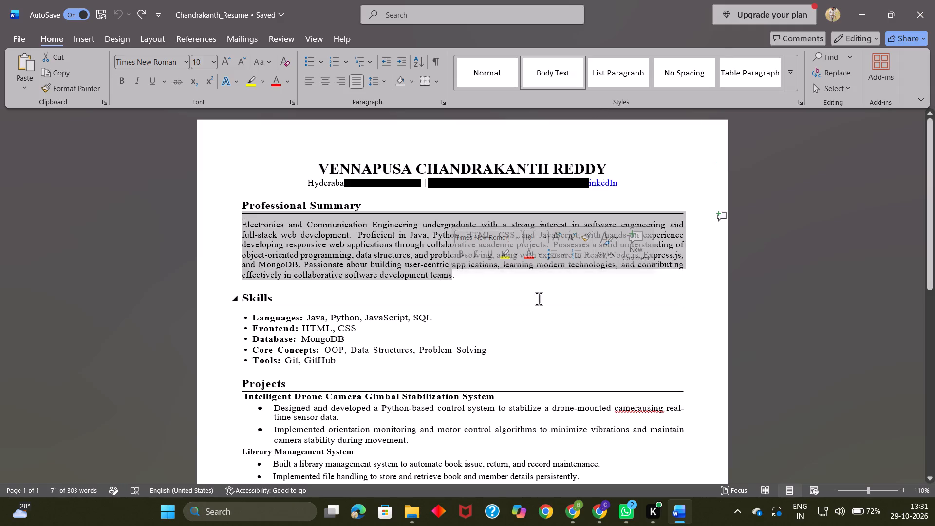
{"action": "key", "text": "ctrl+c"}
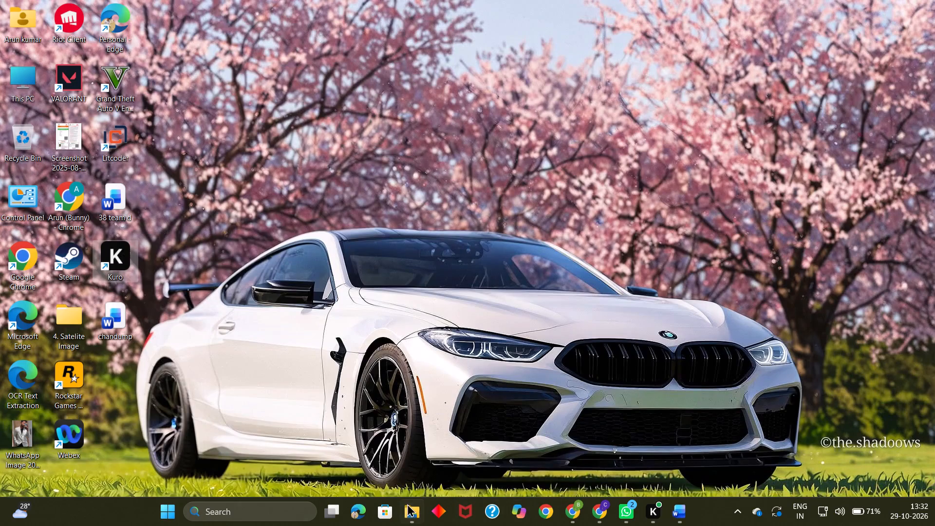
Switch to File Explorer and replace the Downloads search term with "resume".
{"action": "left_click", "coordinate": [407, 504]}
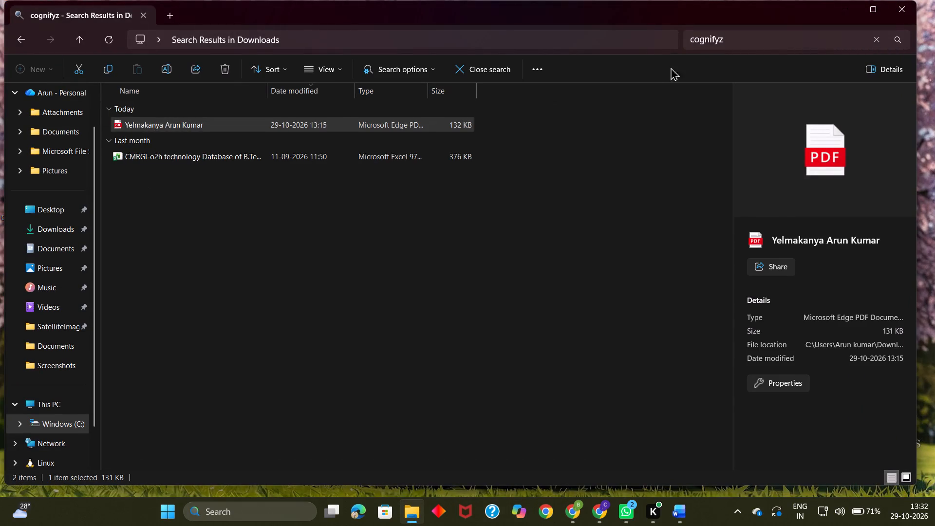
{"action": "left_click", "coordinate": [723, 46]}
{"action": "key", "text": "ctrl+a"}
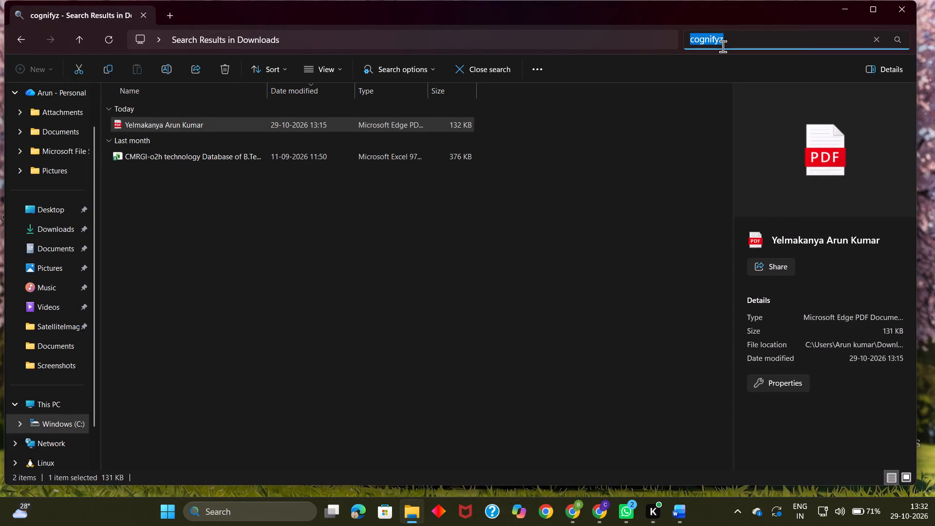
{"action": "key", "text": "BackSpace"}
{"action": "type", "text": "re"}
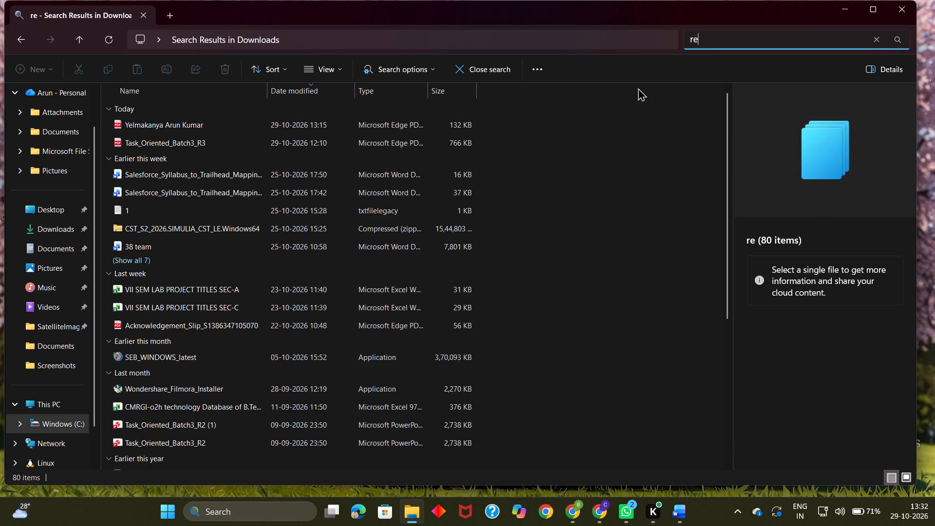
{"action": "type", "text": "sume"}
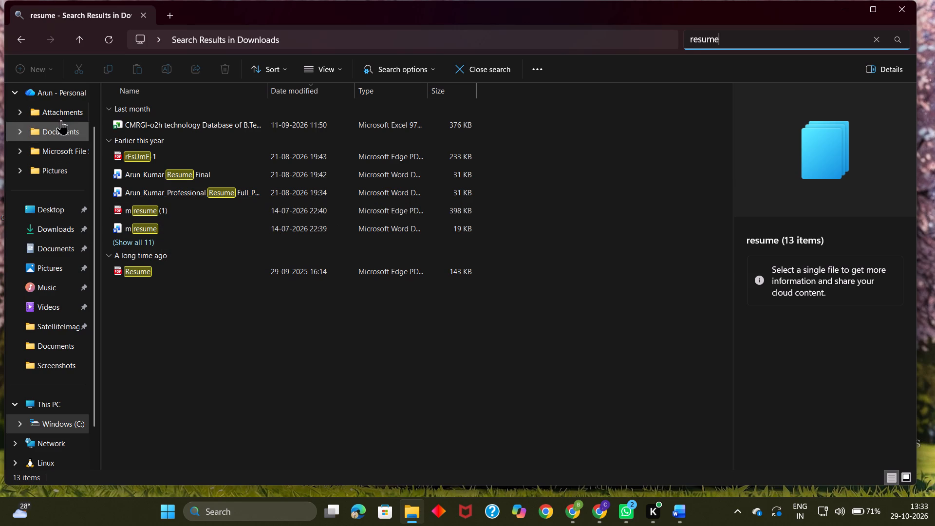
Look through the recent files in Home, viewing the Resume and RESUME(3) PDFs, to find a suitable resume.
{"action": "scroll", "coordinate": [59, 127], "scroll_direction": "up", "scroll_amount": 4}
{"action": "left_click", "coordinate": [54, 99]}
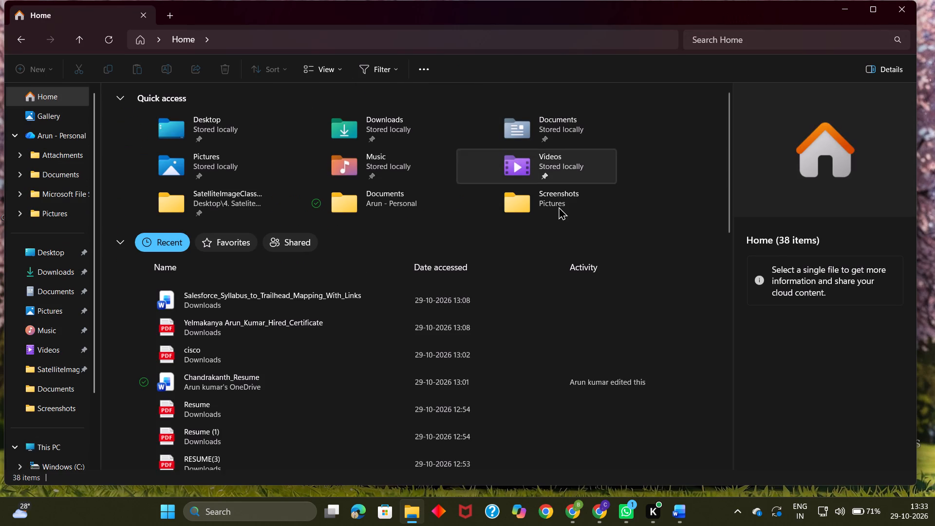
{"action": "scroll", "coordinate": [314, 453], "scroll_direction": "down", "scroll_amount": 3}
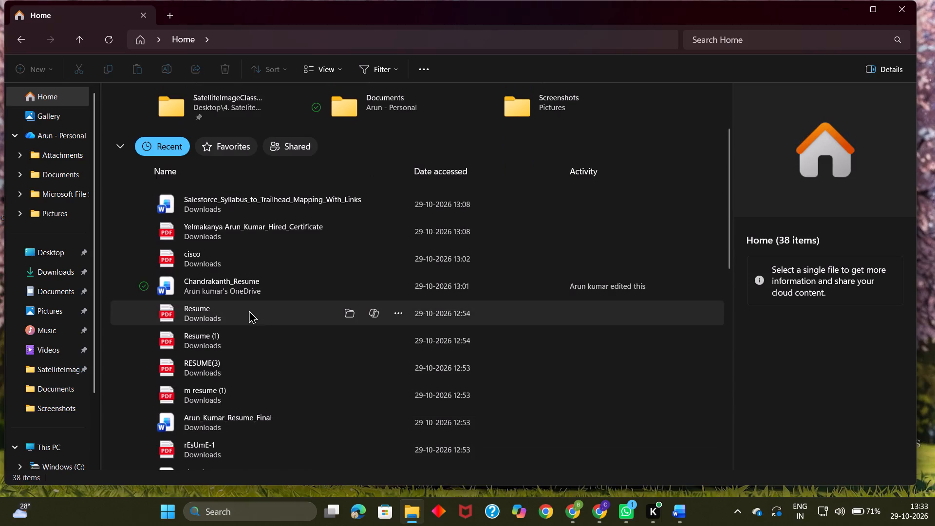
{"action": "double_click", "coordinate": [243, 317]}
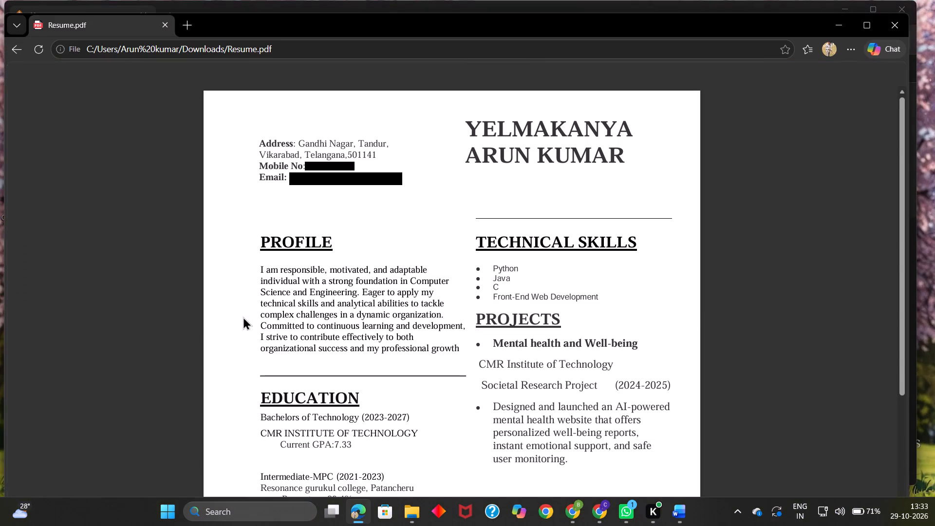
{"action": "left_click", "coordinate": [898, 34]}
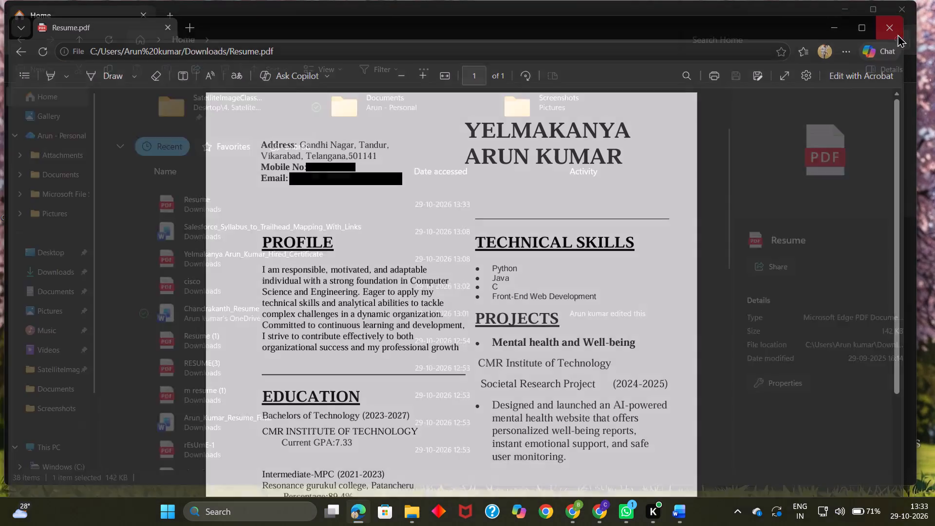
{"action": "double_click", "coordinate": [220, 364]}
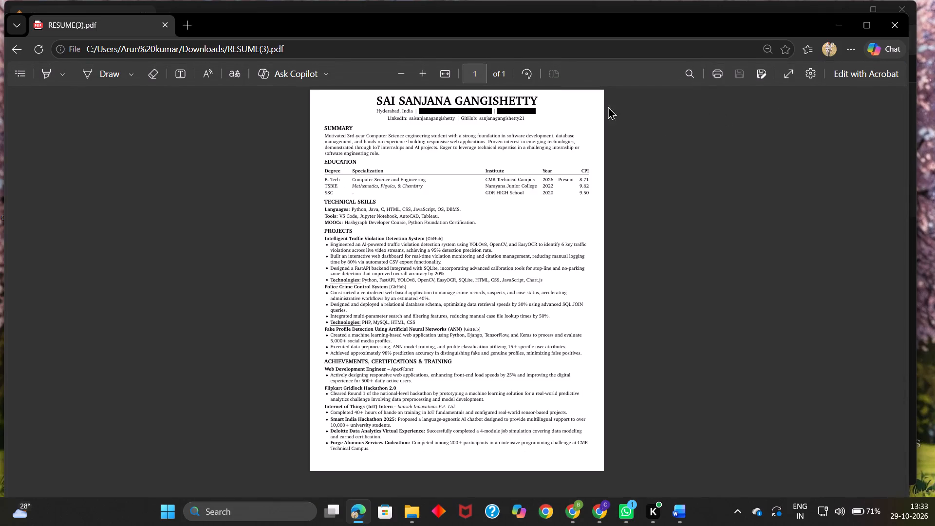
{"action": "left_click", "coordinate": [887, 24]}
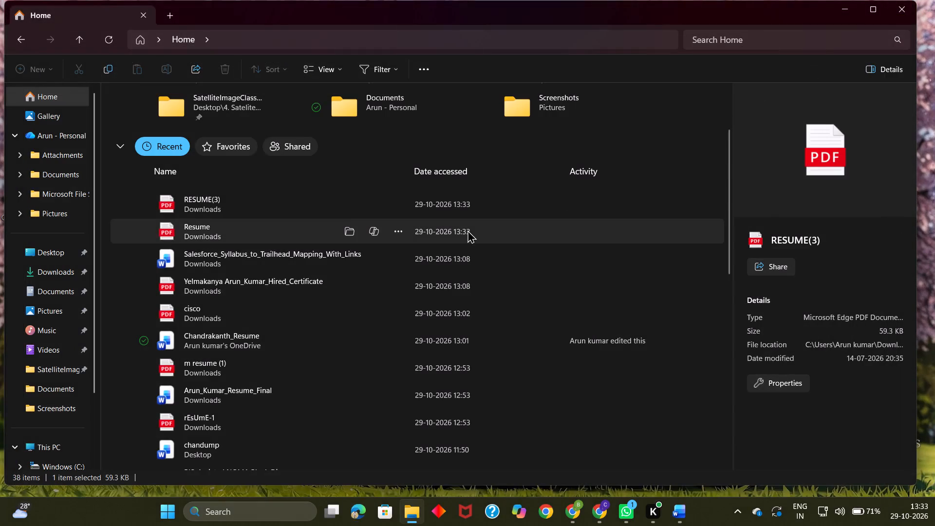
{"action": "scroll", "coordinate": [309, 420], "scroll_direction": "down", "scroll_amount": 3}
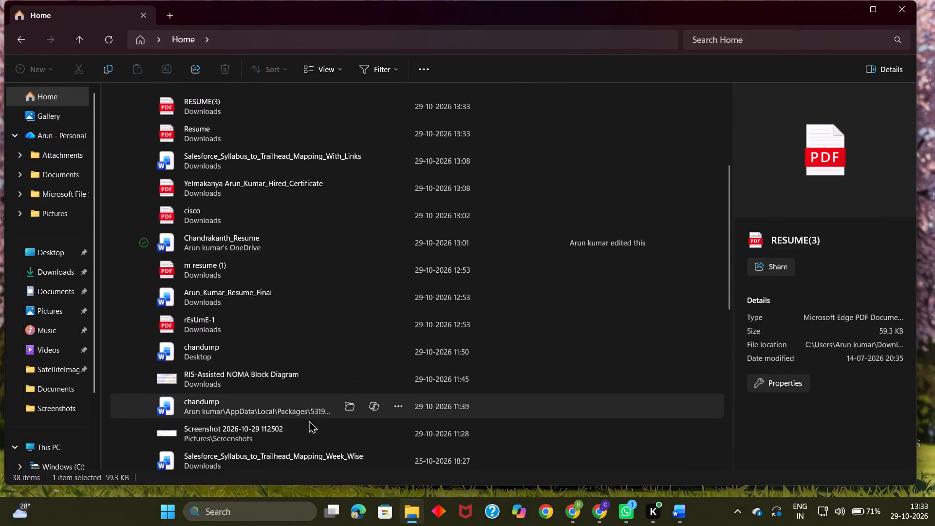
{"action": "scroll", "coordinate": [309, 420], "scroll_direction": "down", "scroll_amount": 5}
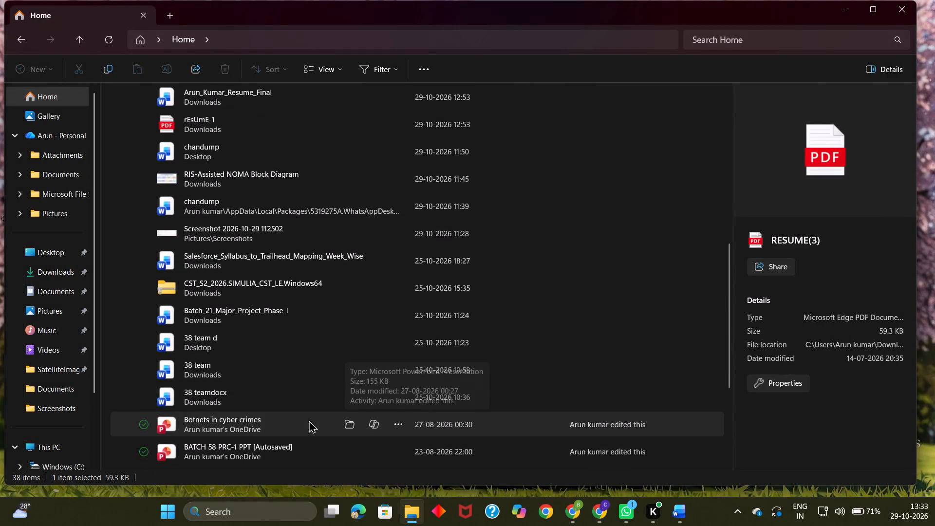
Search the Downloads folder for "resume" and open the Word document "m resume".
{"action": "left_click", "coordinate": [60, 275]}
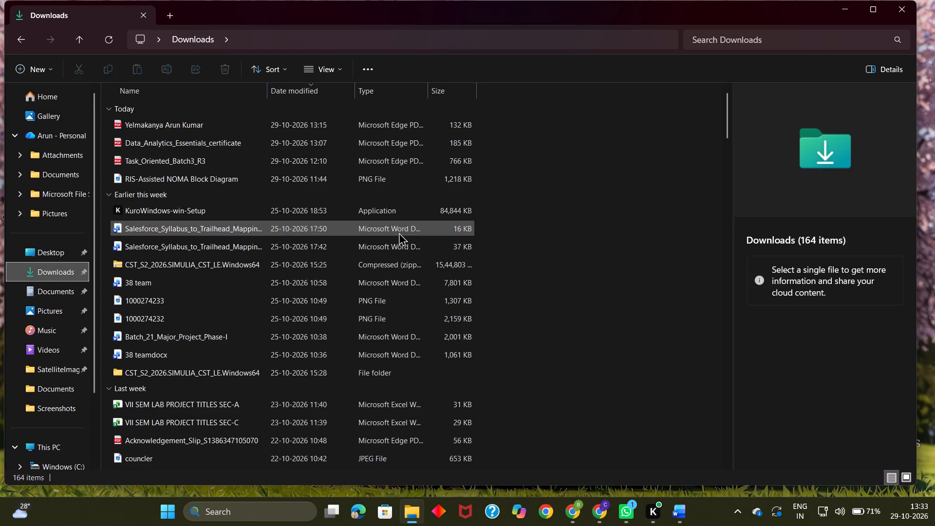
{"action": "left_click", "coordinate": [755, 34]}
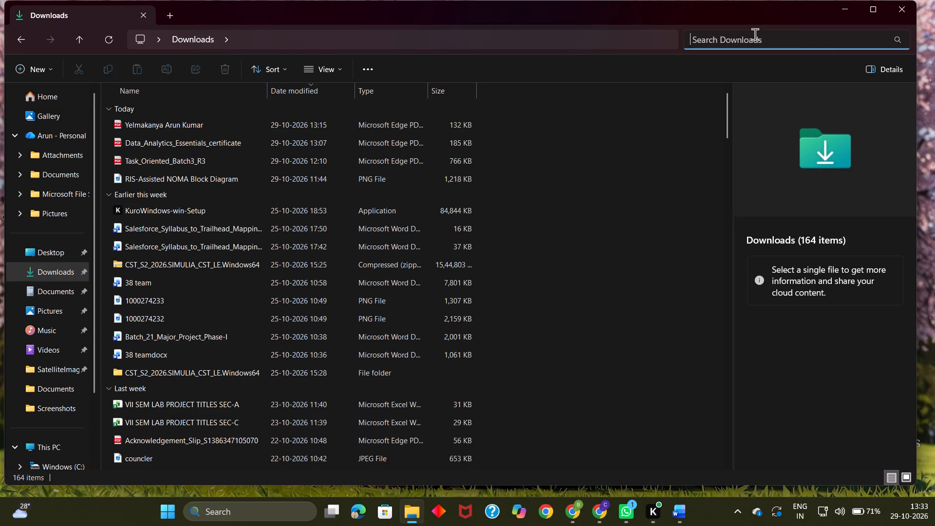
{"action": "type", "text": "resune"}
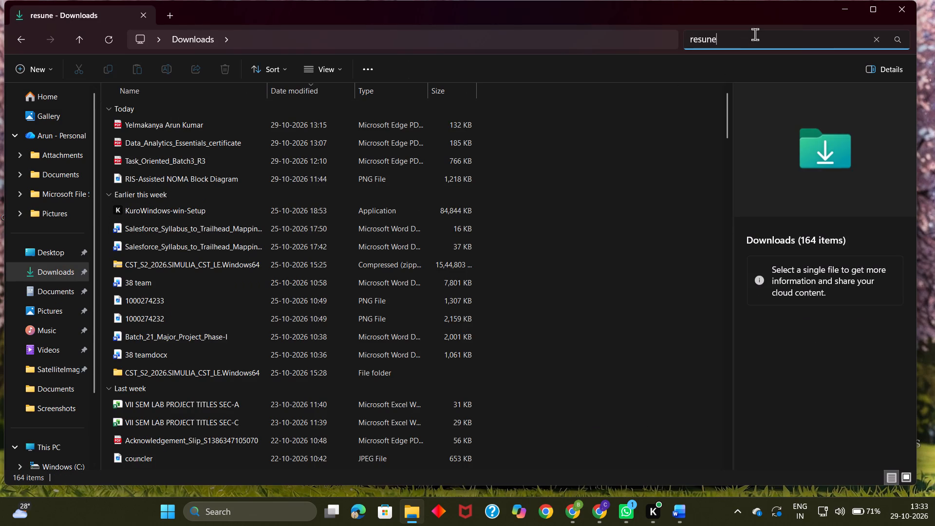
{"action": "key", "text": "BackSpace"}
{"action": "key", "text": "BackSpace"}
{"action": "type", "text": "me"}
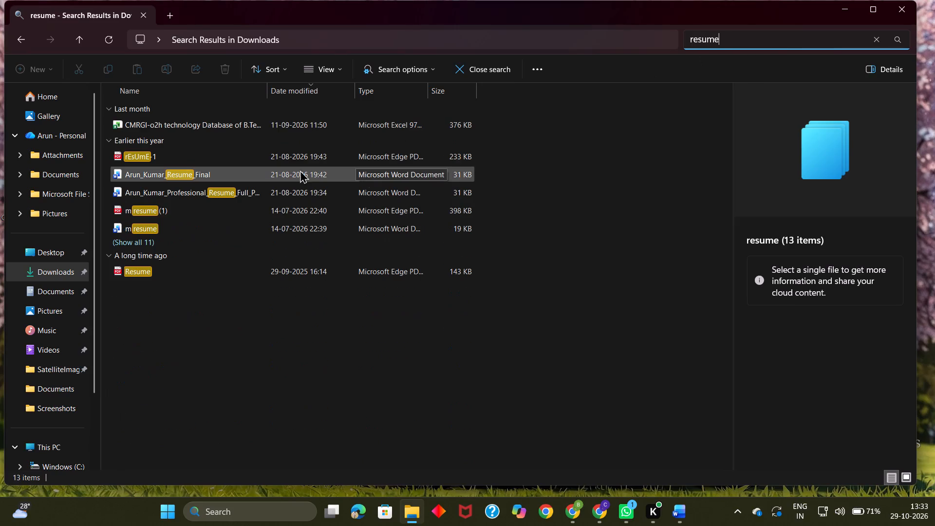
{"action": "double_click", "coordinate": [142, 226]}
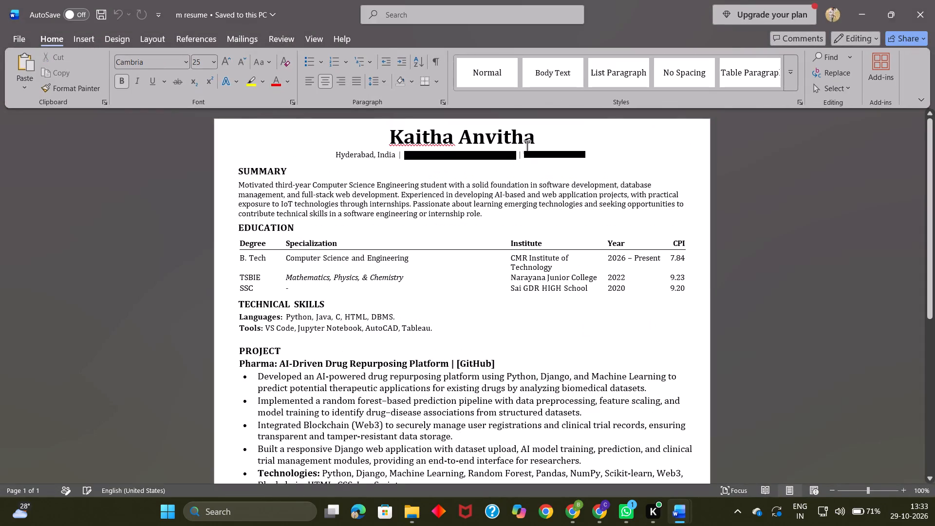
Replace the name in the resume's heading with the student's own full name in capitals.
{"action": "left_click", "coordinate": [530, 141]}
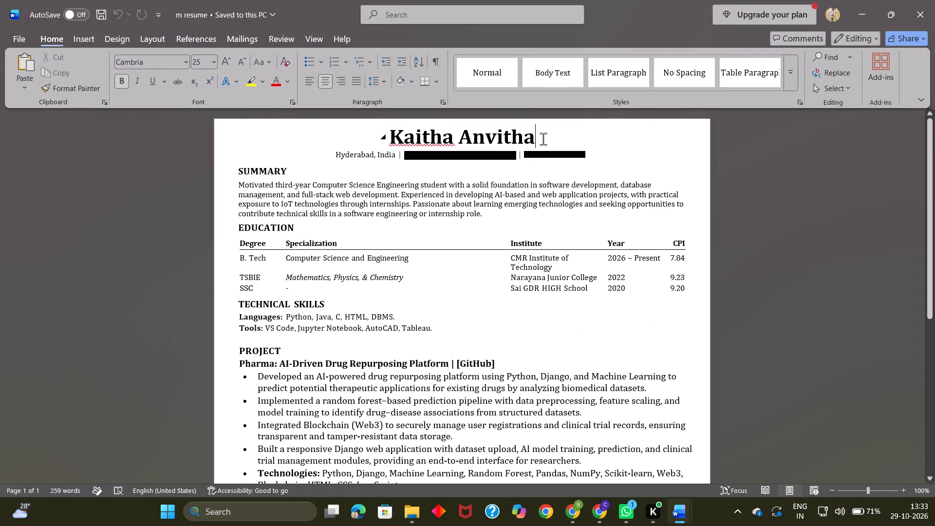
{"action": "key", "text": "ctrl+a"}
{"action": "left_click", "coordinate": [543, 139]}
{"action": "double_click", "coordinate": [543, 139]}
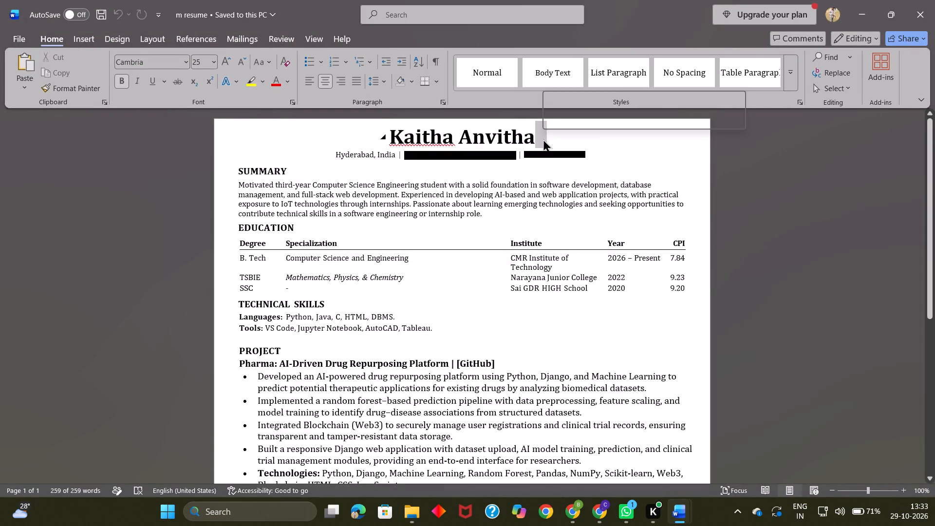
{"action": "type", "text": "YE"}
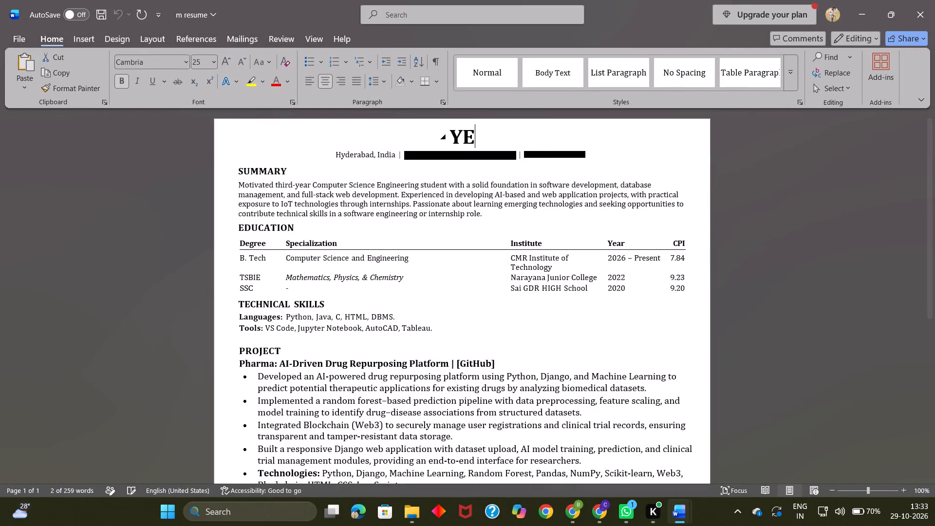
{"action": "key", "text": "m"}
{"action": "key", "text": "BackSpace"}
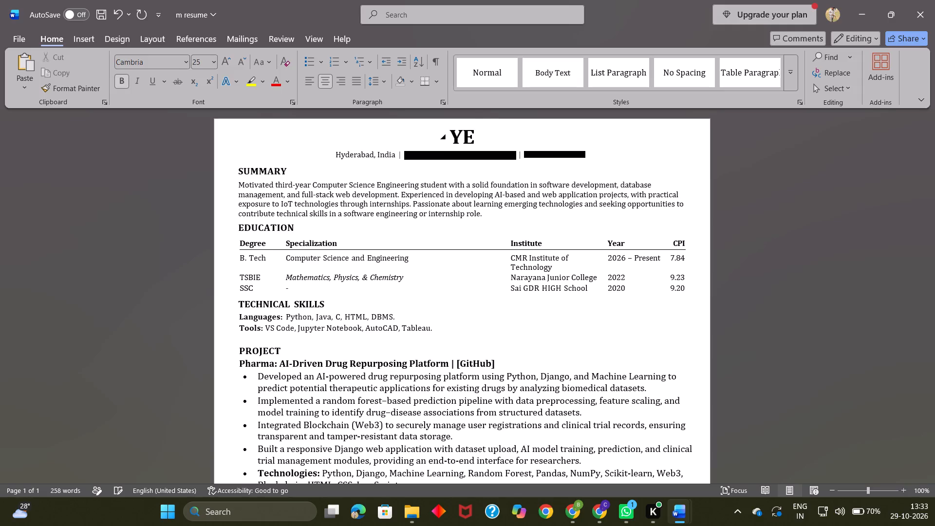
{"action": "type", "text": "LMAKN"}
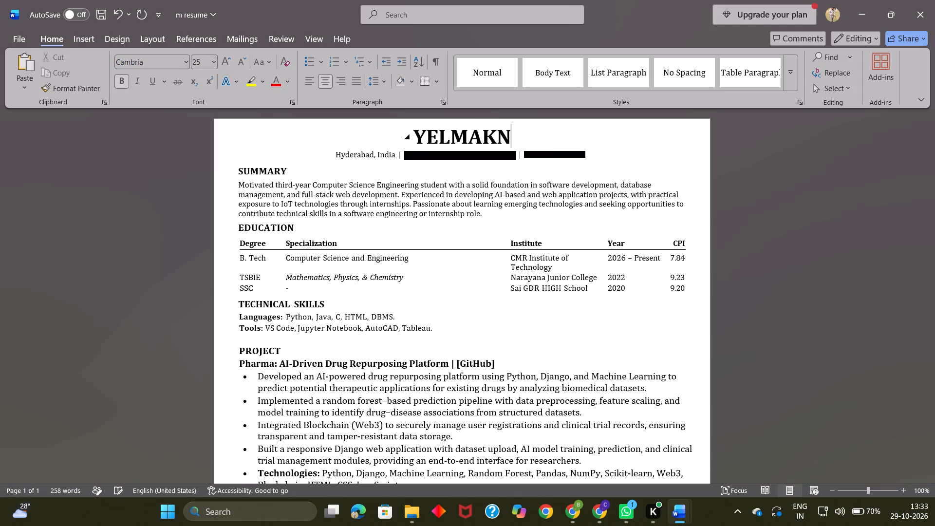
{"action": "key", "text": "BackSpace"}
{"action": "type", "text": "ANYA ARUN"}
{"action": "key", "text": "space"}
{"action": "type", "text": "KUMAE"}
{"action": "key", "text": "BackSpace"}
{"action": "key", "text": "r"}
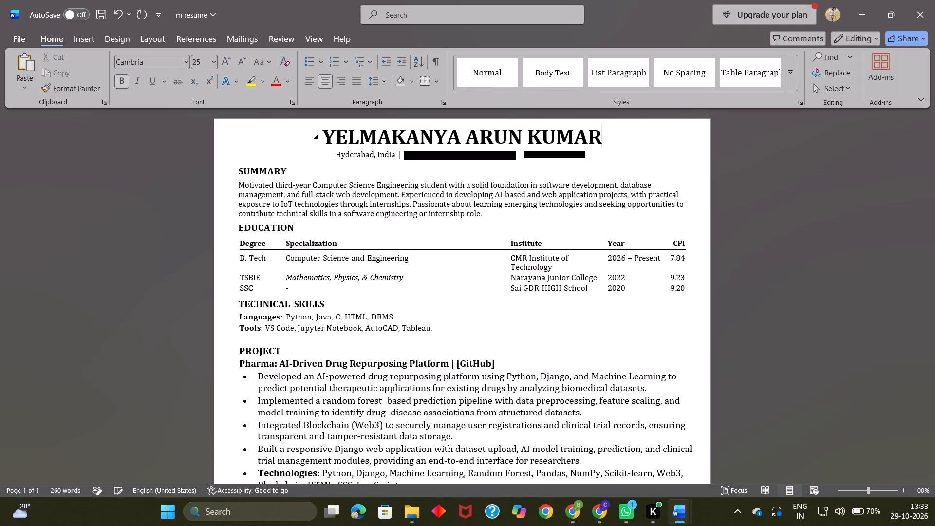
Select the contact entry directly after "Hyderabad, India" in the line beneath the name heading.
{"action": "left_click", "coordinate": [577, 178]}
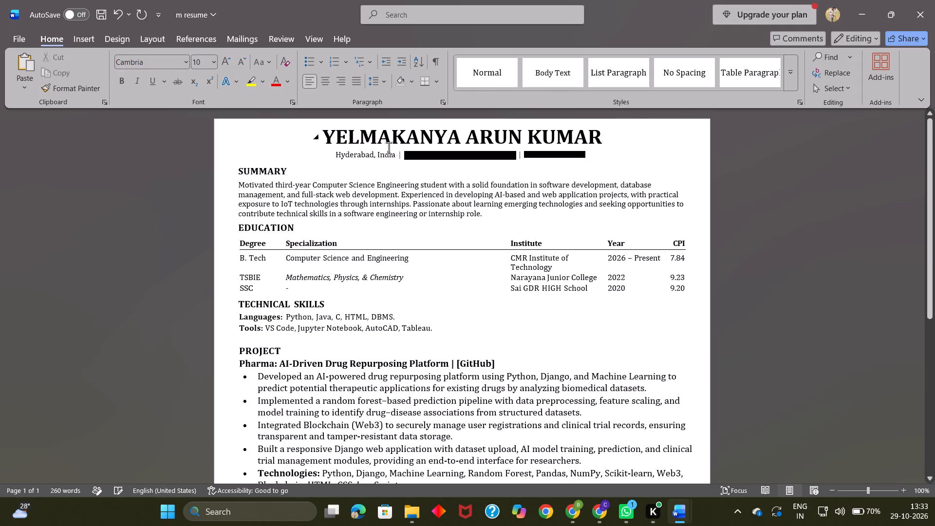
{"action": "double_click", "coordinate": [405, 157]}
{"action": "key", "text": "shift+Right"}
{"action": "key", "text": "shift+Right"}
{"action": "key", "text": "shift+Right"}
{"action": "key", "text": "shift+Right"}
{"action": "key", "text": "shift+Right"}
{"action": "key", "text": "shift+Right"}
{"action": "key", "text": "shift+Right"}
{"action": "key", "text": "shift+Right"}
{"action": "key", "text": "shift+Right"}
{"action": "key", "text": "shift+Right"}
{"action": "key", "text": "shift+Right"}
{"action": "key", "text": "shift+Right"}
{"action": "key", "text": "shift+Right"}
{"action": "key", "text": "shift+Right"}
{"action": "key", "text": "shift+Right"}
{"action": "key", "text": "shift+Right"}
{"action": "key", "text": "shift+Right"}
{"action": "key", "text": "shift+Right"}
{"action": "key", "text": "shift+Right"}
{"action": "key", "text": "shift+Right"}
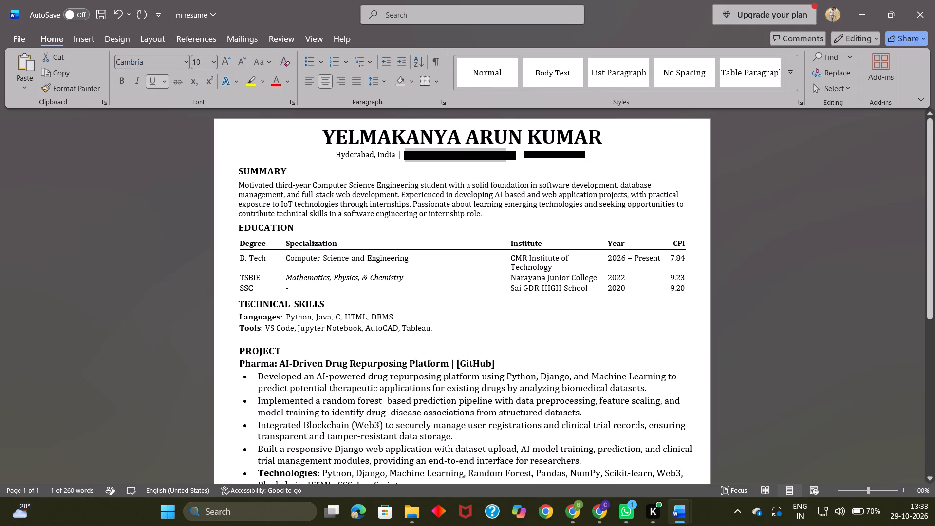
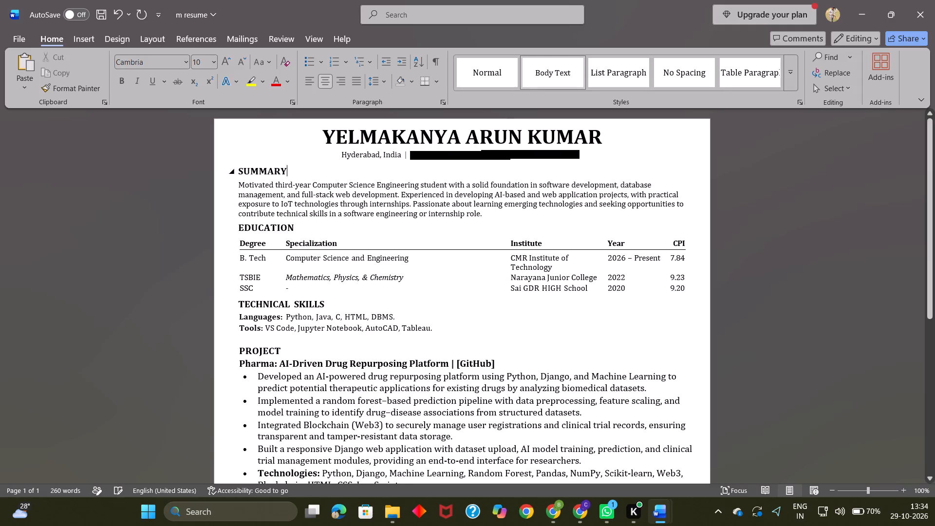
Undo the most recent edits to the contact details line beneath the name heading.
{"action": "double_click", "coordinate": [505, 157]}
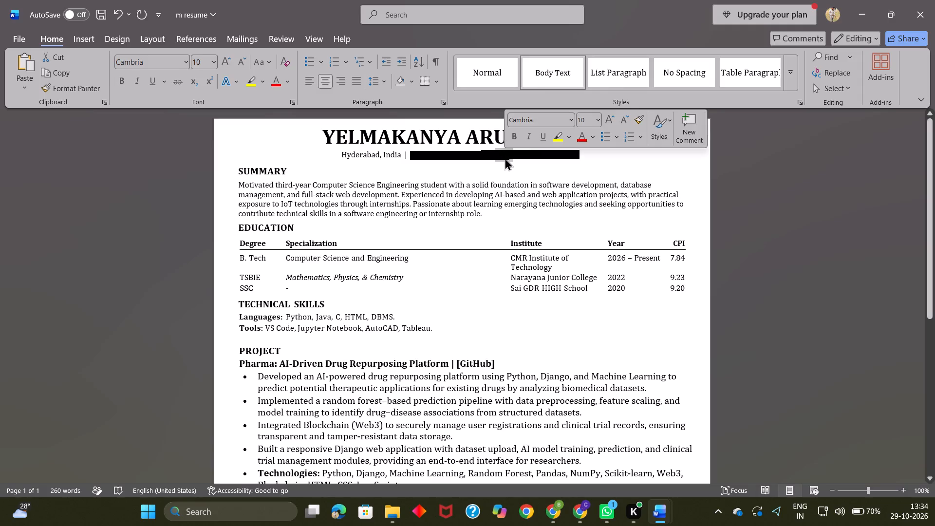
{"action": "left_click", "coordinate": [509, 159]}
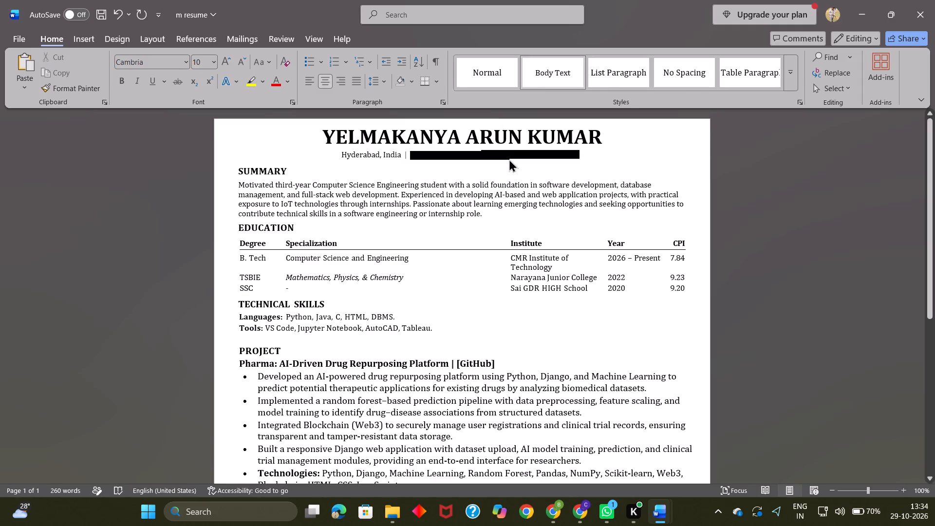
{"action": "key", "text": "ctrl+z"}
{"action": "key", "text": "ctrl+z"}
{"action": "key", "text": "ctrl+z"}
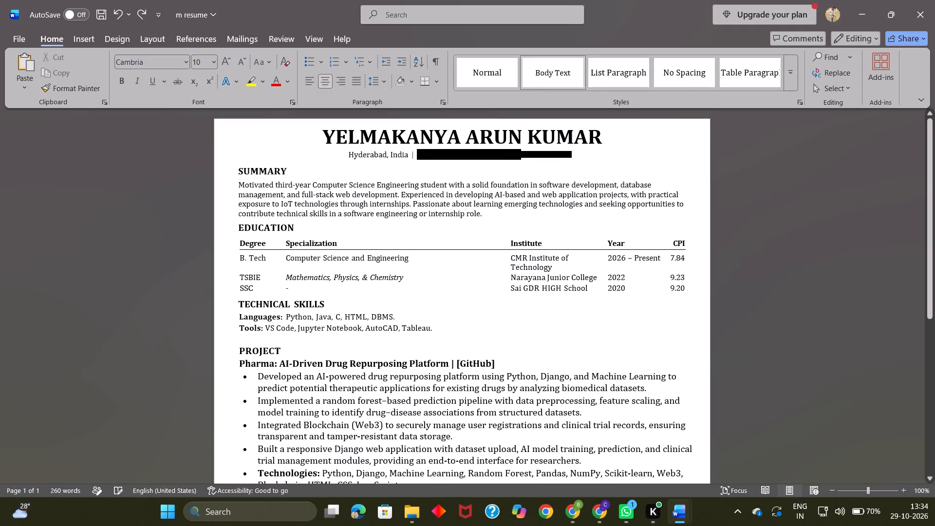
Select the contact entry directly after "Hyderabad, India" in the line beneath the name heading.
{"action": "key", "text": "BackSpace"}
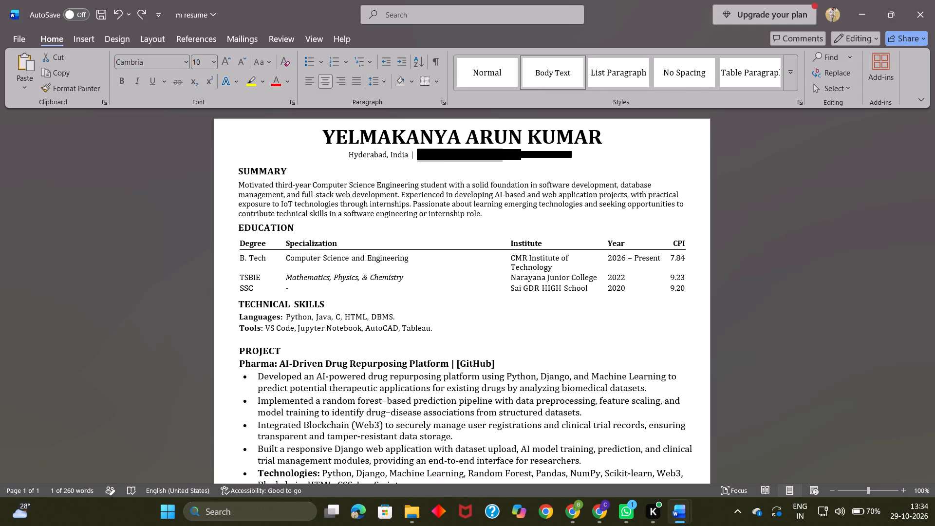
{"action": "key", "text": "Right"}
Delete the selected contact entry directly after "Hyderabad, India" in the contact line beneath the name heading.
{"action": "key", "text": "BackSpace"}
{"action": "key", "text": "BackSpace"}
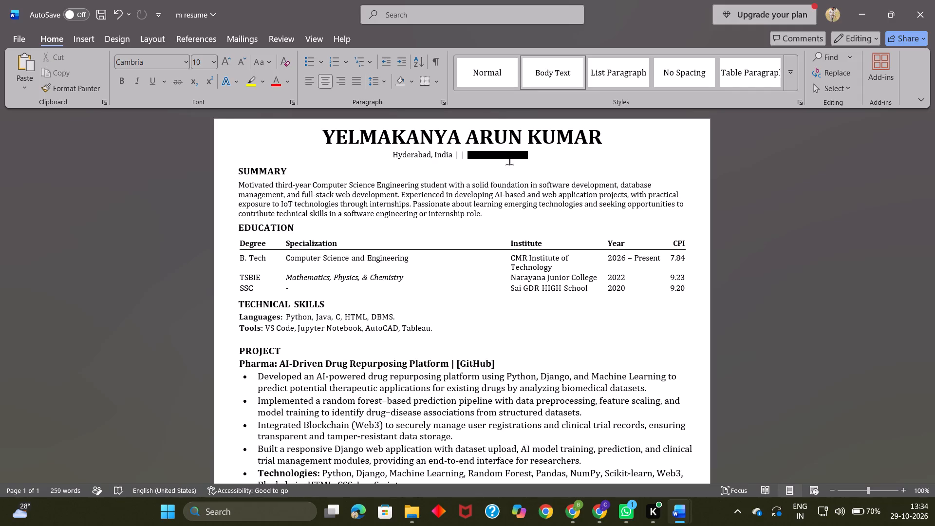
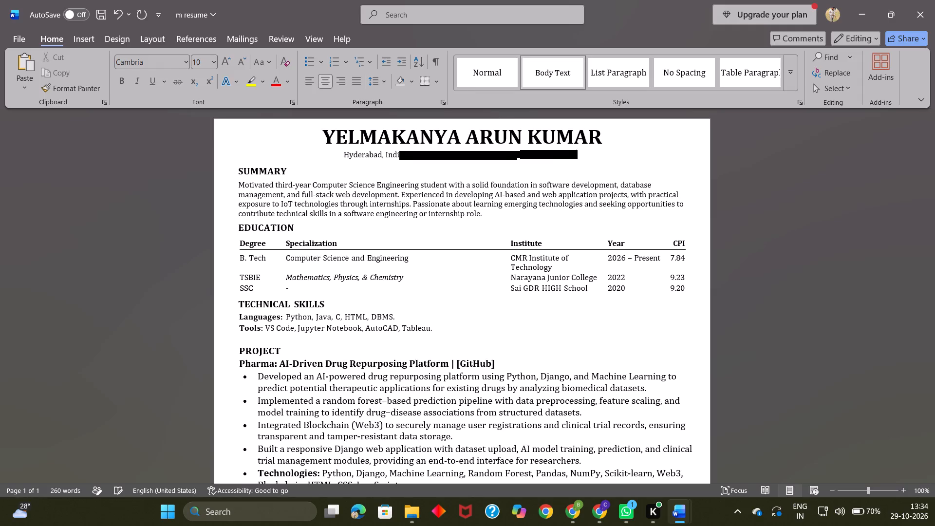
Replace the phone number at the end of the contact details line, entering the student's number after the +91 country code.
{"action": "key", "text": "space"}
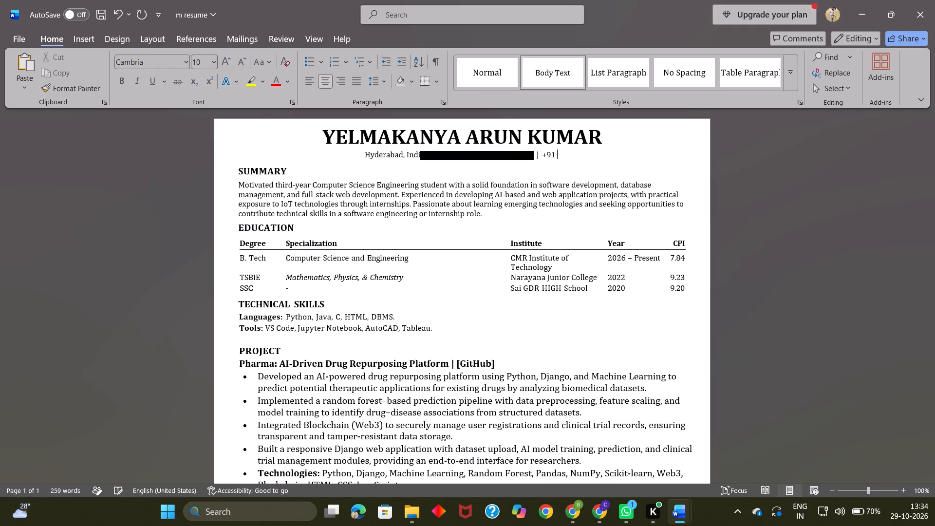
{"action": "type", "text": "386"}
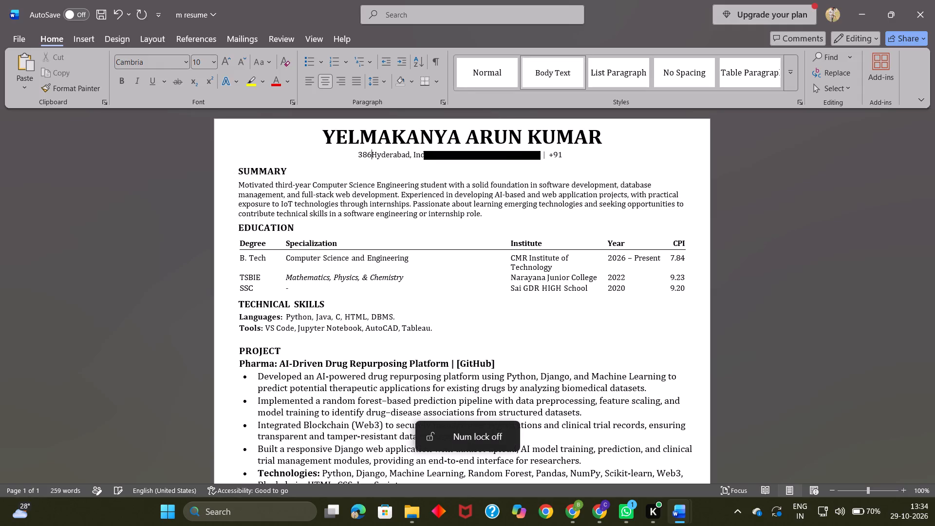
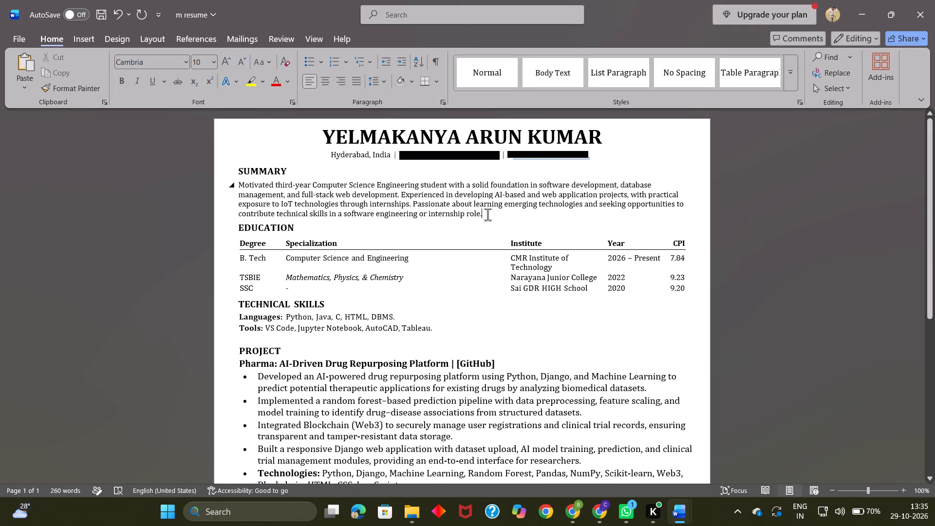
Replace the whole paragraph under the SUMMARY heading with the copied AI and Machine Learning professional summary.
{"action": "key", "text": "shift+Down"}
{"action": "key", "text": "shift+Down"}
{"action": "key", "text": "shift+Up"}
{"action": "key", "text": "shift+Up"}
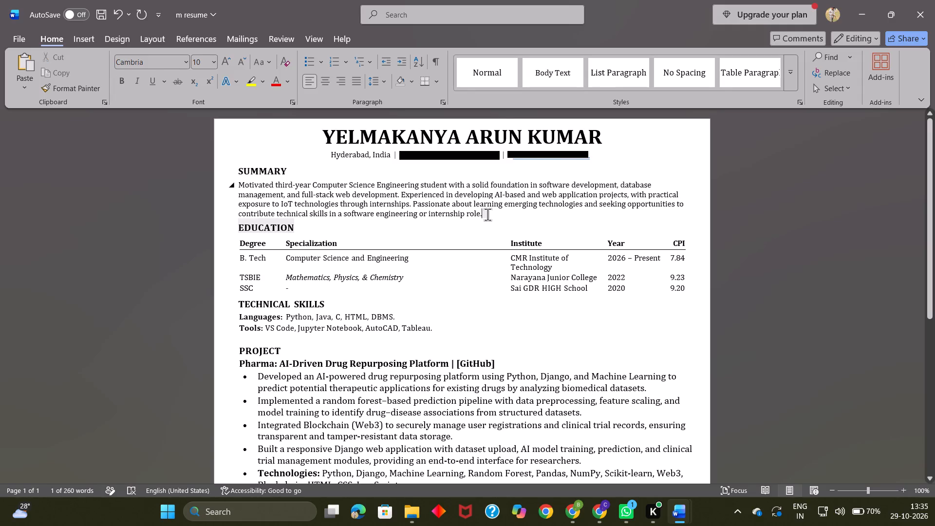
{"action": "key", "text": "shift+Up"}
{"action": "key", "text": "shift+Up"}
{"action": "key", "text": "shift+Up"}
{"action": "key", "text": "shift+Up"}
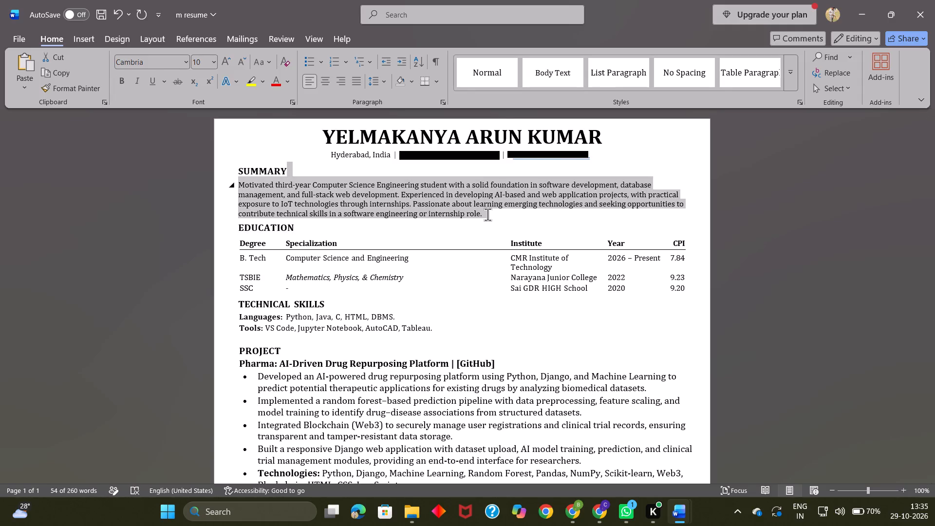
{"action": "key", "text": "shift+Right"}
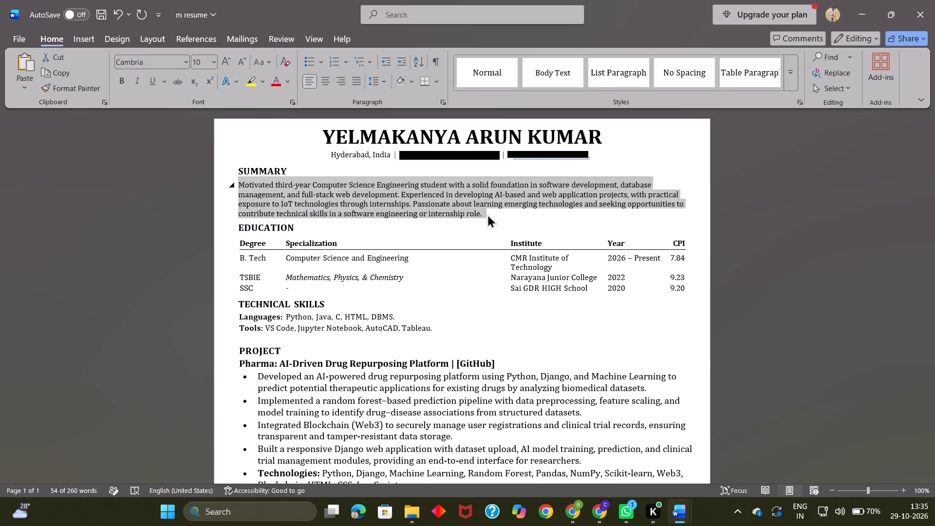
{"action": "key", "text": "ctrl+v"}
Remove the bold formatting from the entire summary paragraph.
{"action": "left_click", "coordinate": [487, 214]}
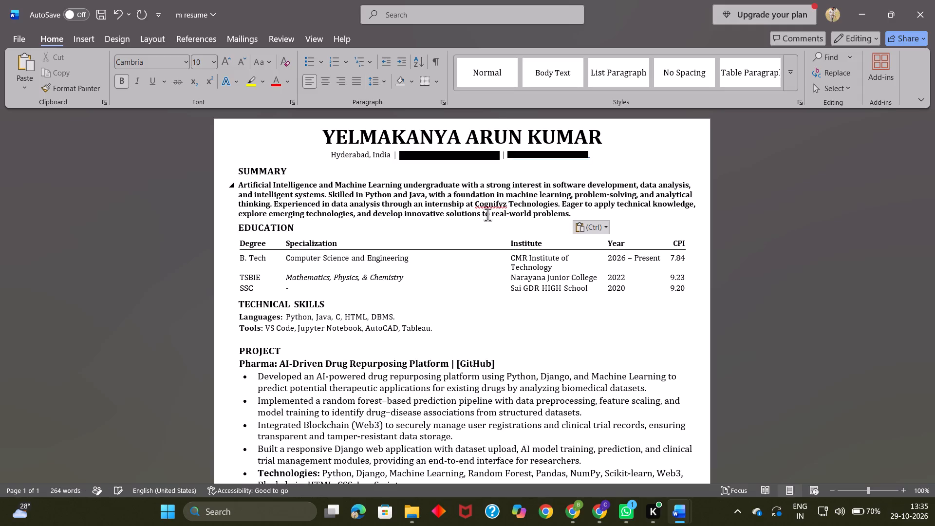
{"action": "left_click", "coordinate": [487, 214]}
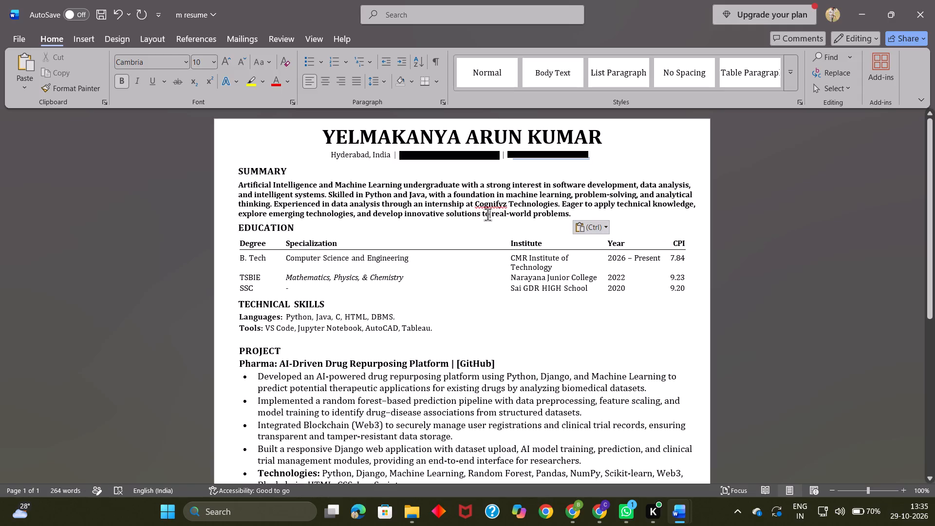
{"action": "key", "text": "Right"}
{"action": "key", "text": "Right"}
{"action": "key", "text": "Right"}
{"action": "key", "text": "Right"}
{"action": "key", "text": "Right"}
{"action": "key", "text": "Right"}
{"action": "key", "text": "Right"}
{"action": "key", "text": "Right"}
{"action": "key", "text": "Right"}
{"action": "key", "text": "Right"}
{"action": "key", "text": "Right"}
{"action": "key", "text": "Right"}
{"action": "key", "text": "Right"}
{"action": "key", "text": "Right"}
{"action": "key", "text": "Right"}
{"action": "key", "text": "Right"}
{"action": "key", "text": "Right"}
{"action": "key", "text": "Right"}
{"action": "key", "text": "Right"}
{"action": "key", "text": "Right"}
{"action": "key", "text": "Right"}
{"action": "key", "text": "shift+Up"}
{"action": "key", "text": "shift+Up"}
{"action": "key", "text": "shift+Up"}
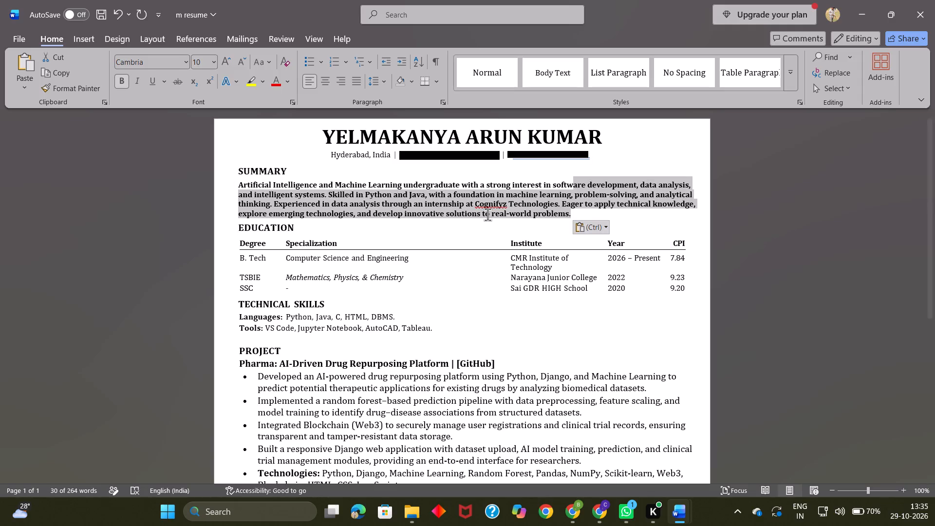
{"action": "key", "text": "shift+Up"}
{"action": "key", "text": "shift+Right"}
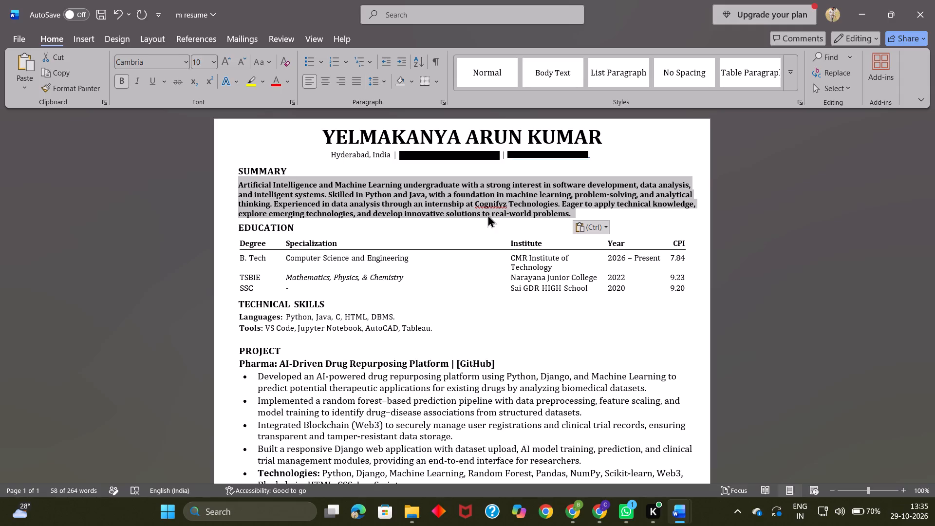
{"action": "key", "text": "ctrl+b"}
{"action": "left_click", "coordinate": [372, 237]}
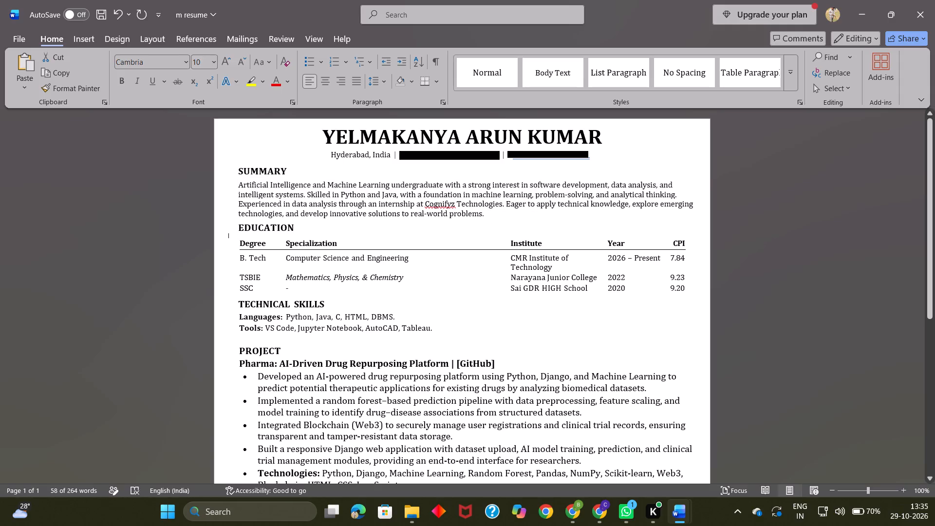
Add "( Ai & Ml)" after "Computer Science and Engineering" in the B. Tech row of the education table.
{"action": "left_click", "coordinate": [428, 256]}
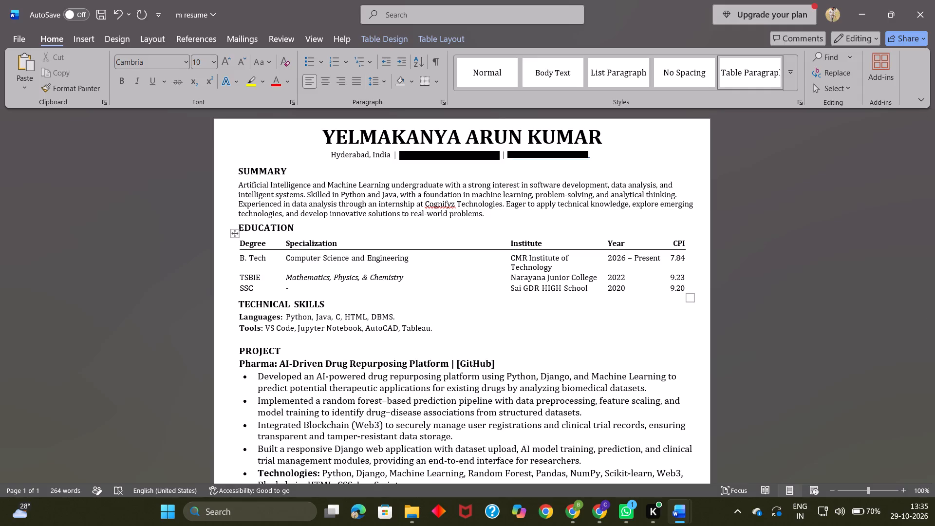
{"action": "type", "text": "("}
{"action": "key", "text": "space"}
{"action": "key", "text": "BackSpace"}
{"action": "key", "text": "BackSpace"}
{"action": "key", "text": "space"}
{"action": "key", "text": "shift+i"}
{"action": "key", "text": "shift+BackSpace"}
{"action": "key", "text": "shift+parenleft"}
{"action": "key", "text": "space"}
{"action": "type", "text": "Ai"}
{"action": "key", "text": "space"}
{"action": "type", "text": "& m"}
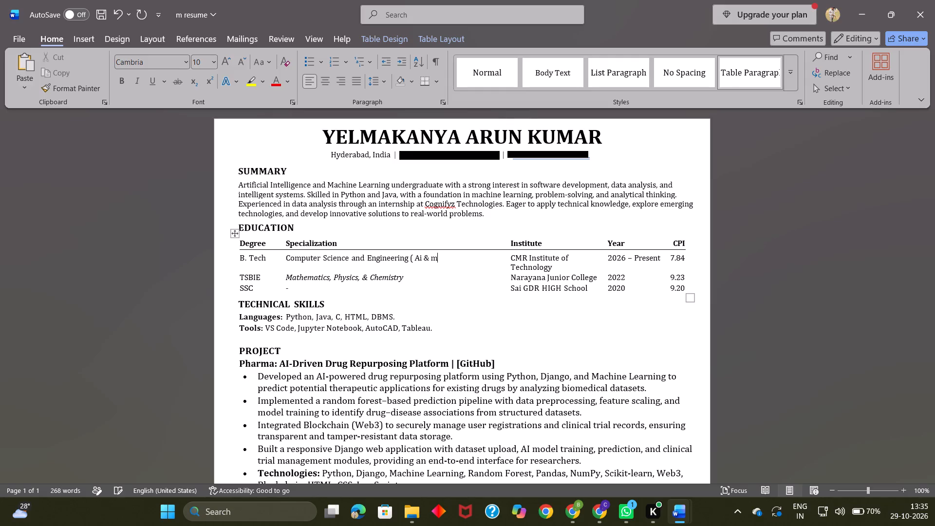
{"action": "key", "text": "BackSpace"}
{"action": "type", "text": "Ml"}
{"action": "key", "text": "shift+parenright"}
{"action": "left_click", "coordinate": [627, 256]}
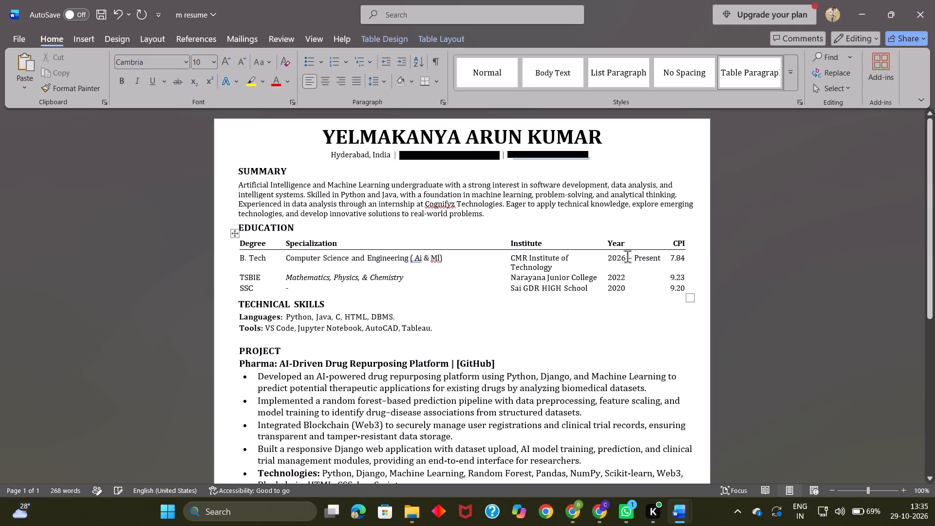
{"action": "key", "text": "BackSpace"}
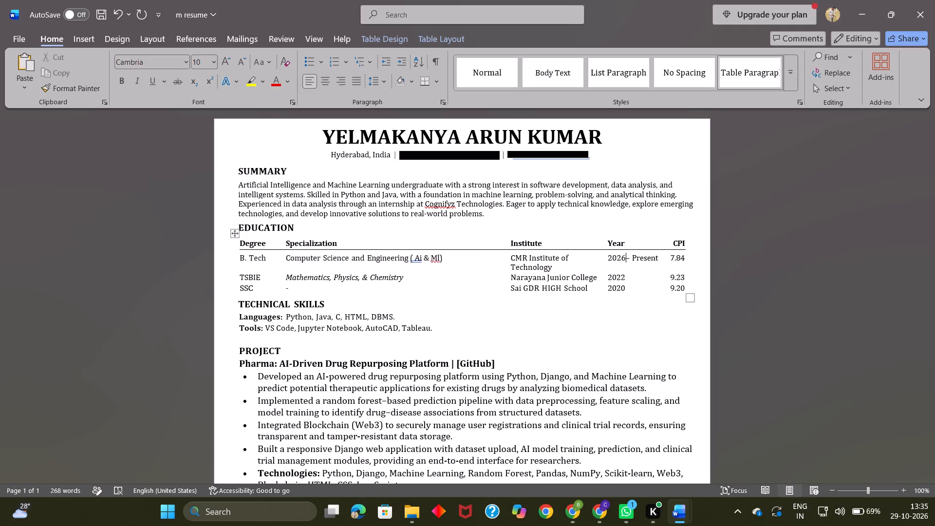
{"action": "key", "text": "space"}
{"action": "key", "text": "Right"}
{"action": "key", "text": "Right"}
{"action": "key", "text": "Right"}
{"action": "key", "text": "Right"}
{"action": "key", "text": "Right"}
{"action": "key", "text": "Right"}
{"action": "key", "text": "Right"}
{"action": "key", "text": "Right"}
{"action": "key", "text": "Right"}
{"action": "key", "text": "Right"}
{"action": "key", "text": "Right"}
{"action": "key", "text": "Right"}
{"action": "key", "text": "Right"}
Change the education table's CPI column header to "Cgpa".
{"action": "left_click", "coordinate": [681, 244]}
{"action": "key", "text": "BackSpace"}
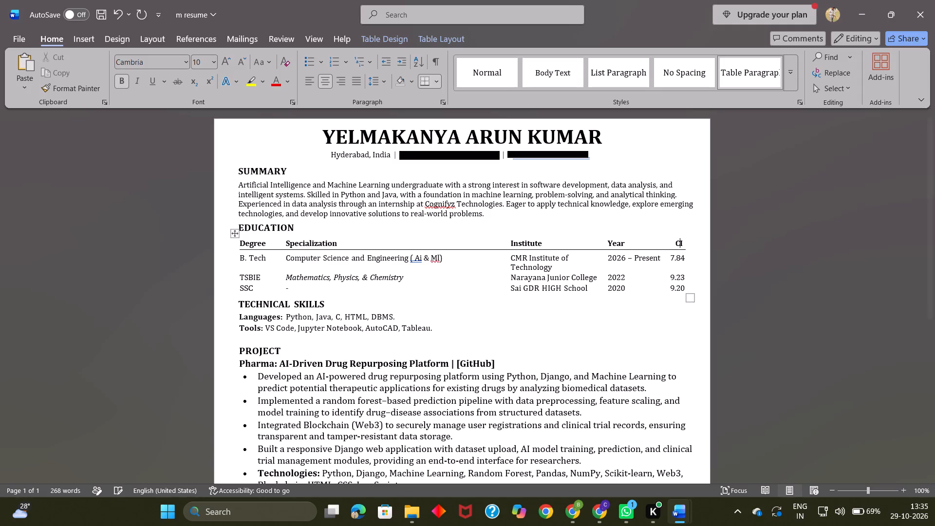
{"action": "type", "text": "gps"}
{"action": "key", "text": "BackSpace"}
{"action": "key", "text": "BackSpace"}
{"action": "key", "text": "p"}
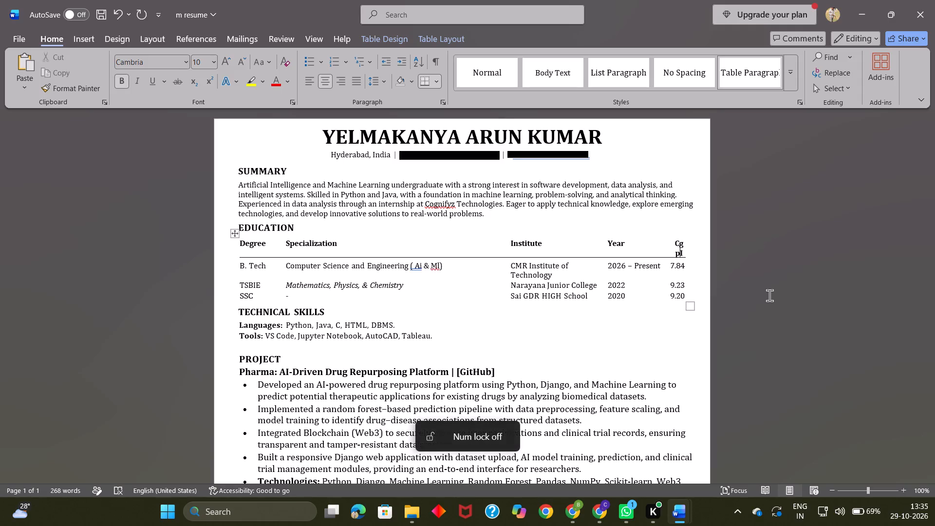
{"action": "key", "text": "BackSpace"}
{"action": "key", "text": "Right"}
{"action": "key", "text": "BackSpace"}
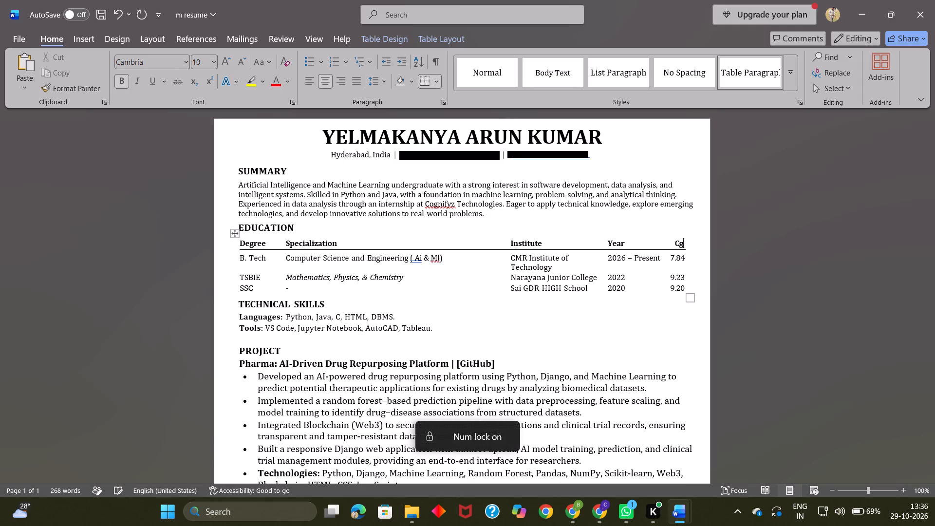
{"action": "type", "text": "pa"}
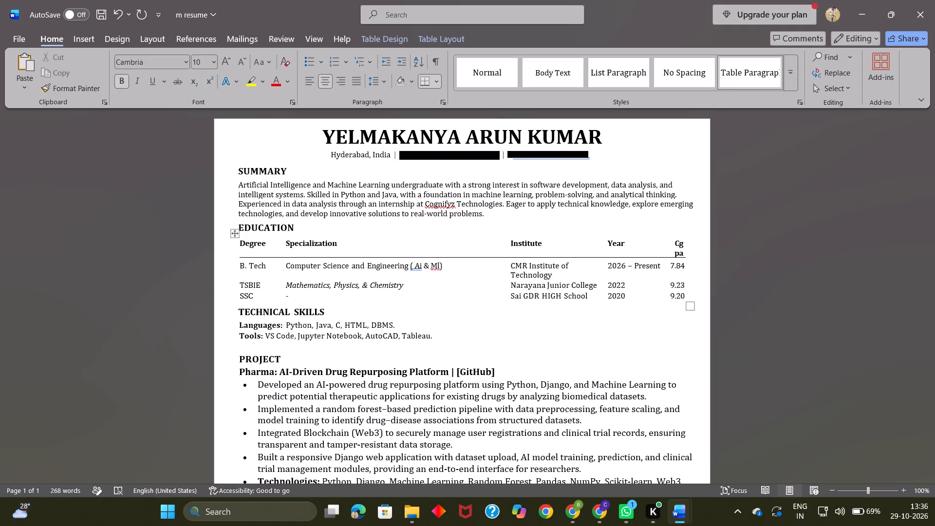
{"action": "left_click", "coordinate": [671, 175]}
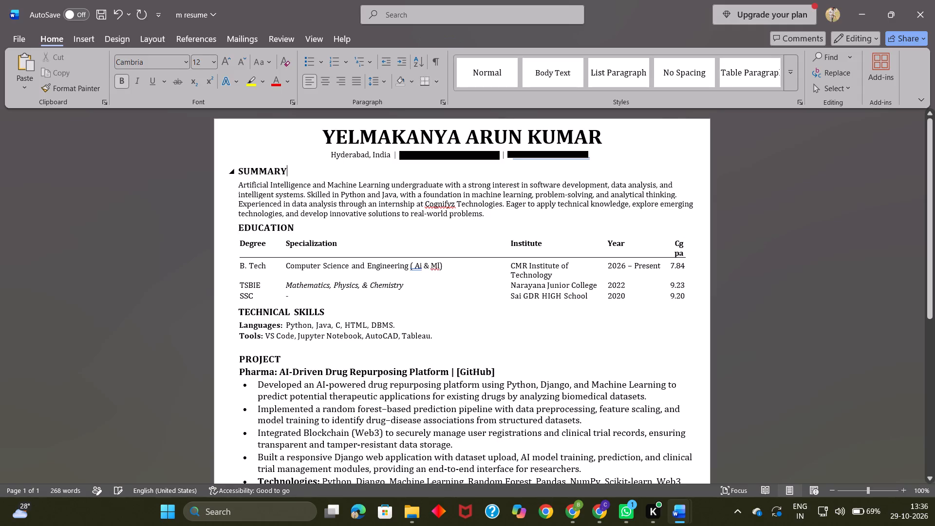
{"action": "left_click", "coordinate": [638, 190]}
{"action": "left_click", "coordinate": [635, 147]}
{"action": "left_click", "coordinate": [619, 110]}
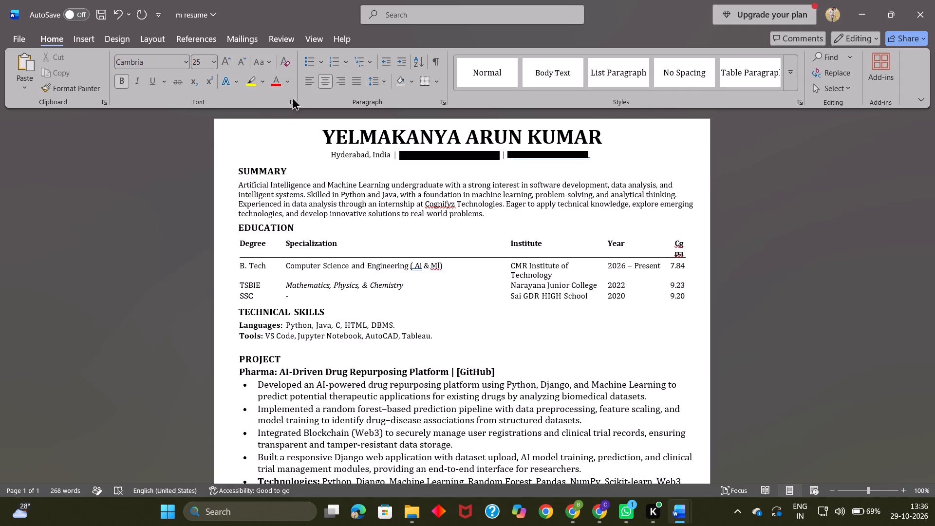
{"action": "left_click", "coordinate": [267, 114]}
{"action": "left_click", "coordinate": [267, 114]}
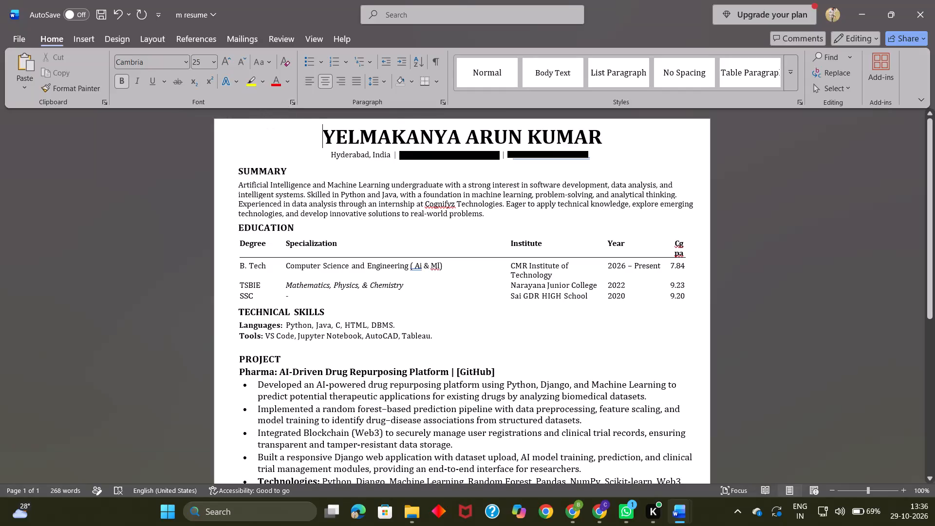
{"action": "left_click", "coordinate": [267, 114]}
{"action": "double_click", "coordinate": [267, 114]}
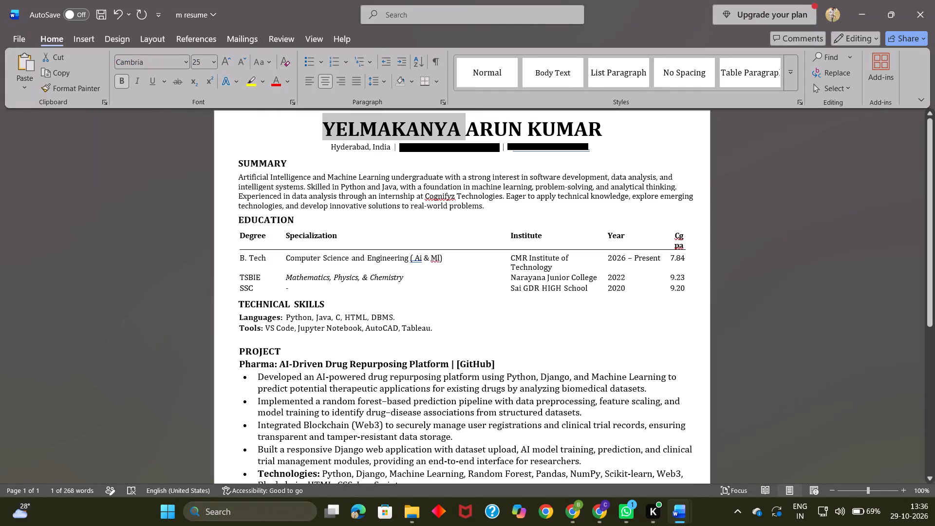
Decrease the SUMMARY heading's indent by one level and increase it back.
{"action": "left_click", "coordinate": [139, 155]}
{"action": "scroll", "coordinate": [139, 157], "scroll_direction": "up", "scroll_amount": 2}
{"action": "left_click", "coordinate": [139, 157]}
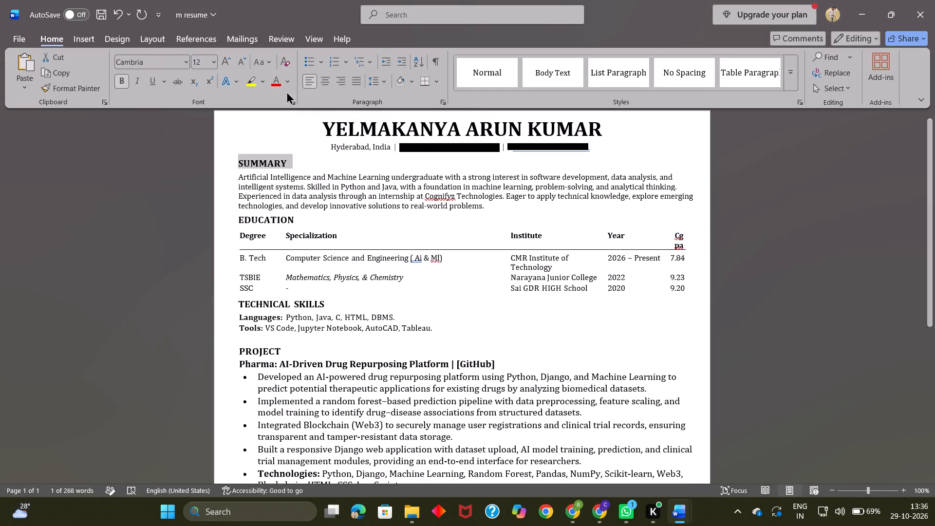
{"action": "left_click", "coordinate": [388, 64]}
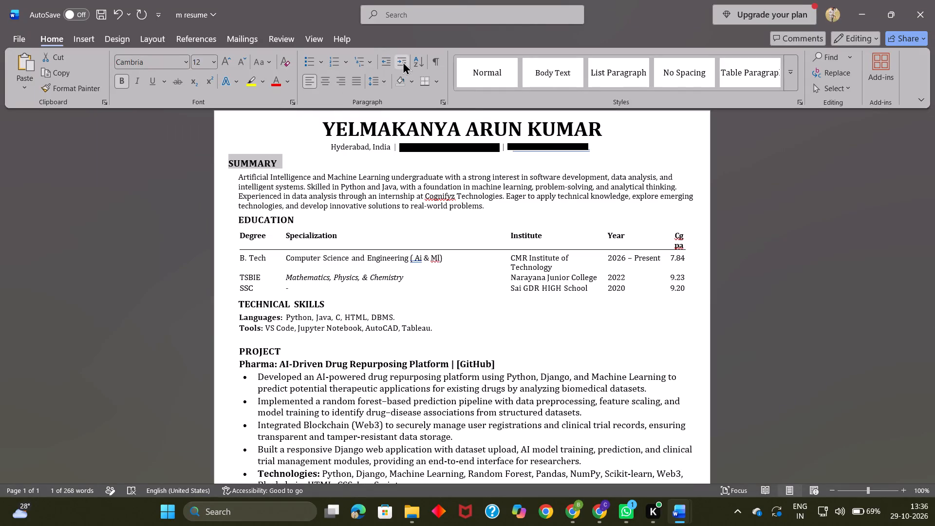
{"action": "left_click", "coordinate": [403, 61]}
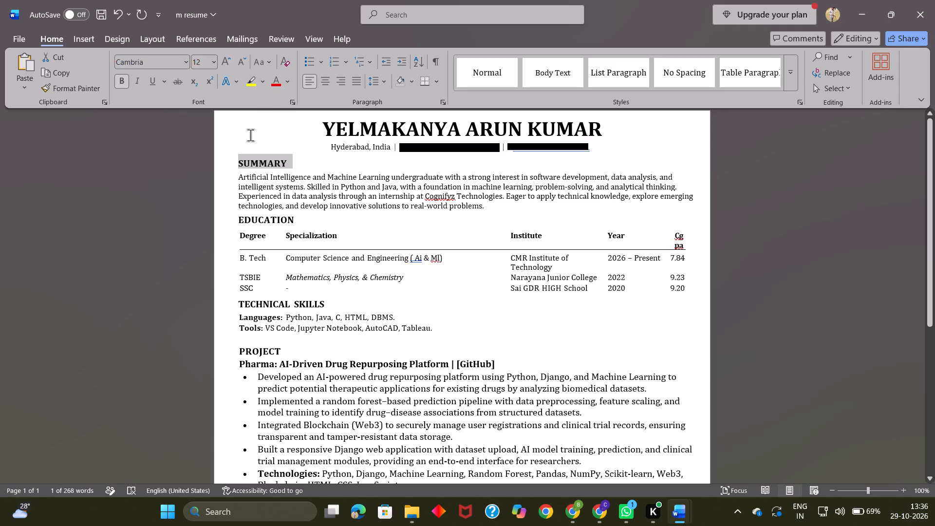
Undo the SUMMARY indent changes and the edit that renamed the education table's CPI column header to "Cgpa".
{"action": "scroll", "coordinate": [220, 185], "scroll_direction": "up", "scroll_amount": 2}
{"action": "left_click", "coordinate": [680, 243]}
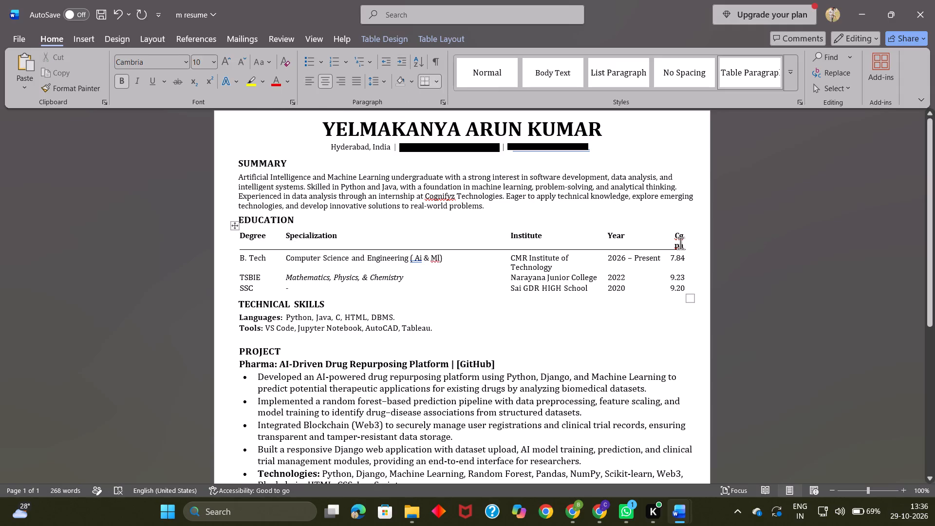
{"action": "left_click_drag", "start_coordinate": [682, 236], "coordinate": [701, 239]}
{"action": "left_click", "coordinate": [691, 251]}
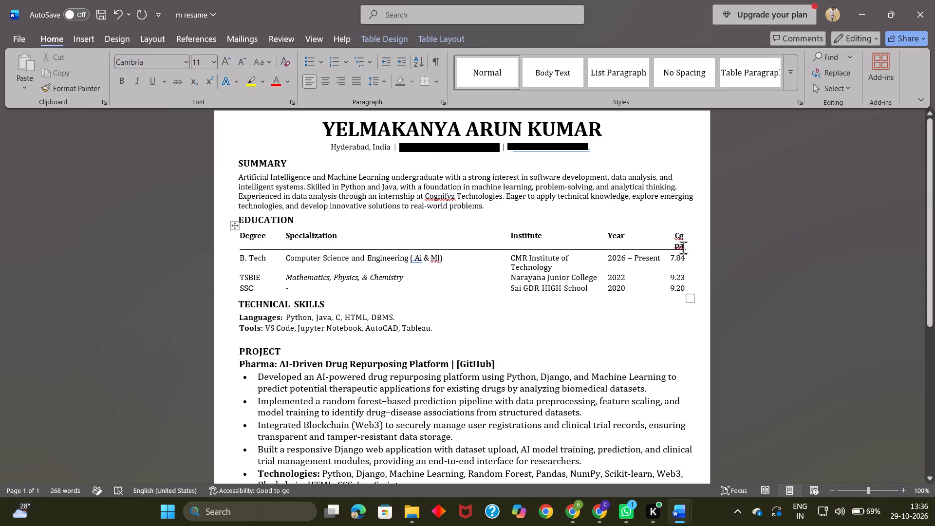
{"action": "left_click", "coordinate": [681, 245]}
{"action": "key", "text": "ctrl+z"}
{"action": "key", "text": "ctrl+z"}
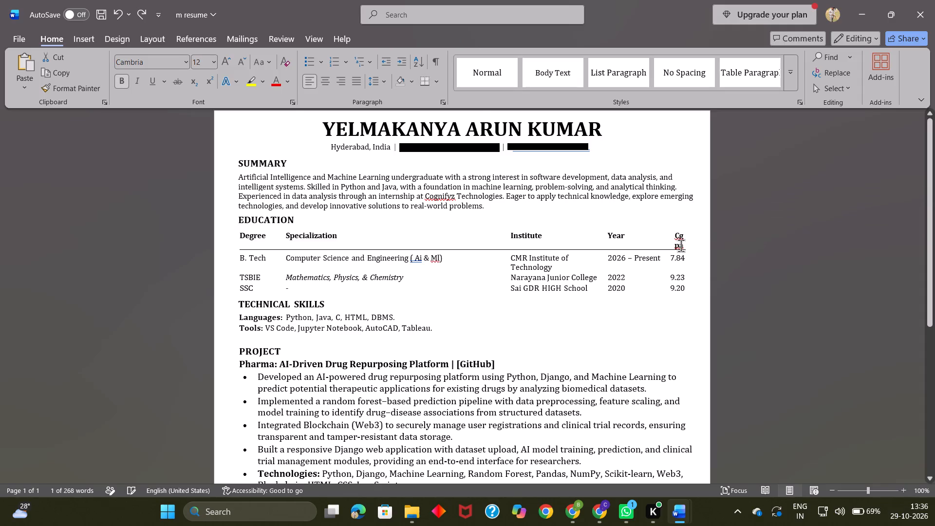
{"action": "key", "text": "ctrl+z"}
{"action": "key", "text": "ctrl+z"}
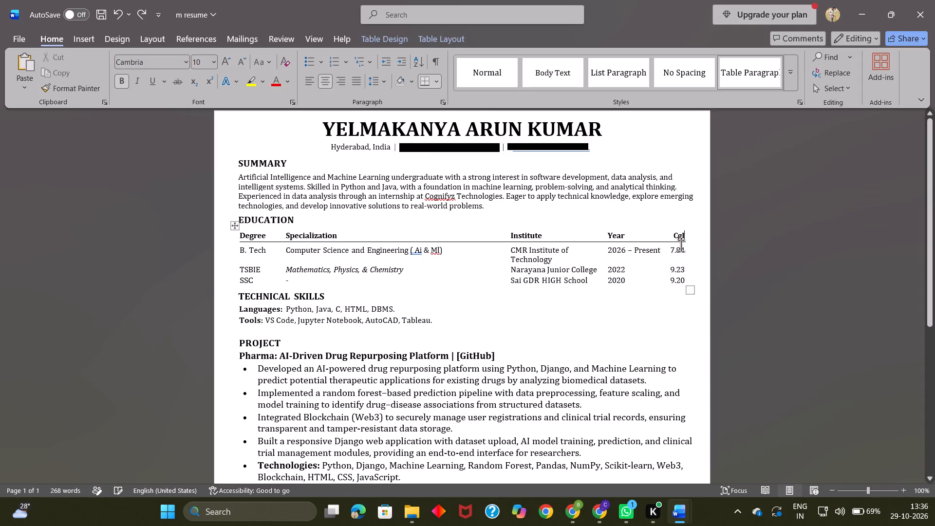
{"action": "key", "text": "ctrl+z"}
{"action": "key", "text": "ctrl+z"}
{"action": "key", "text": "ctrl+z"}
{"action": "key", "text": "ctrl+z"}
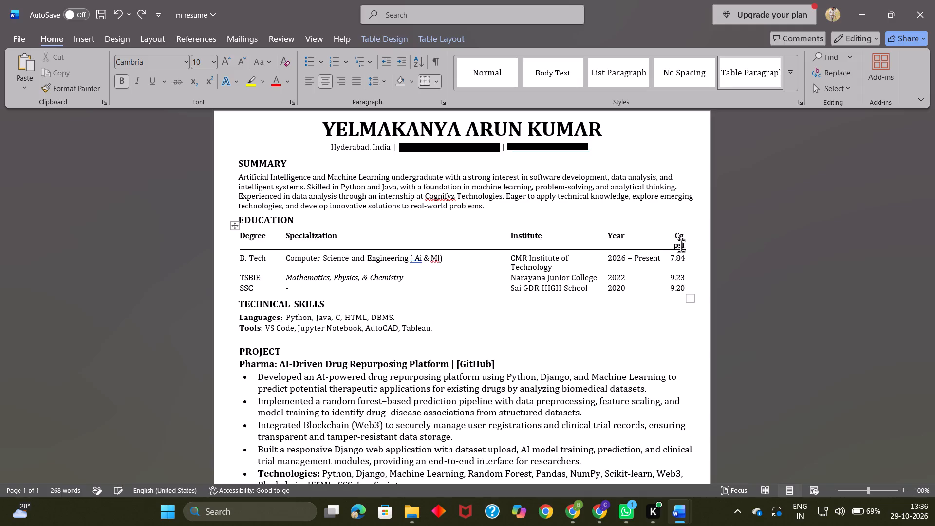
{"action": "key", "text": "ctrl+z"}
{"action": "key", "text": "ctrl+z"}
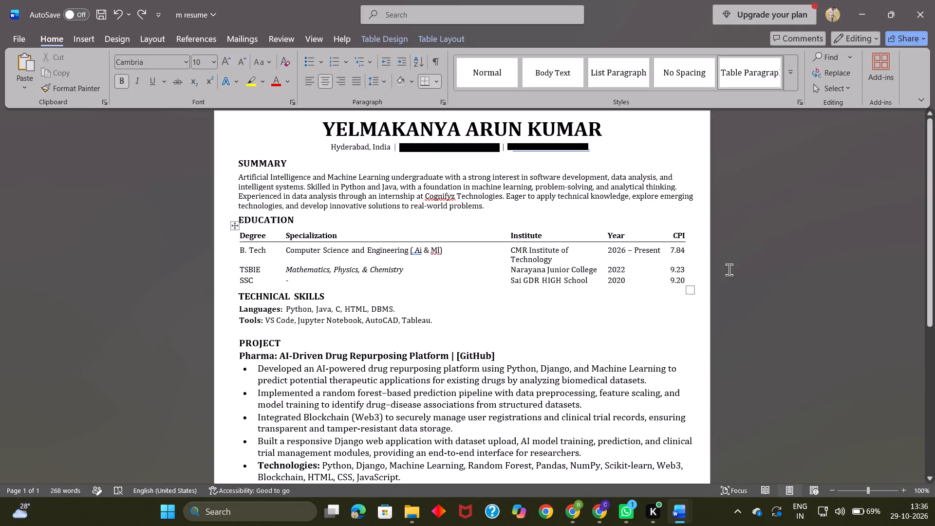
{"action": "left_click", "coordinate": [729, 269]}
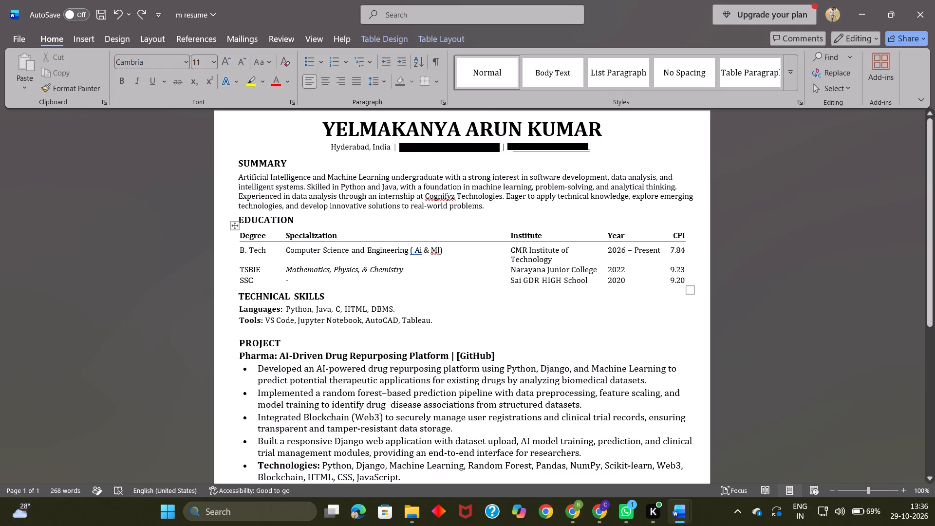
Replace the institute in the TSBIE row of the education table with "Resonance junior college".
{"action": "left_click", "coordinate": [604, 269]}
{"action": "left_click", "coordinate": [598, 270]}
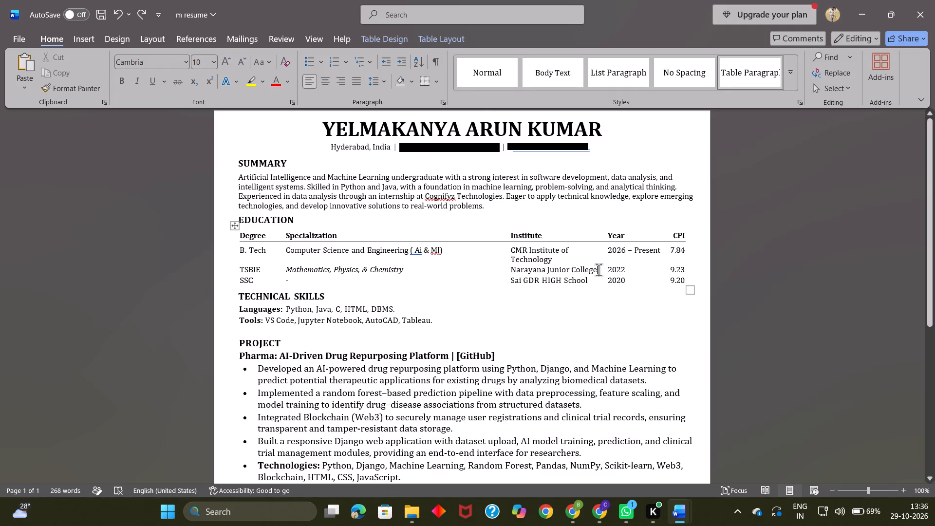
{"action": "key", "text": "BackSpace"}
{"action": "key", "text": "BackSpace"}
{"action": "key", "text": "BackSpace"}
{"action": "key", "text": "BackSpace"}
{"action": "key", "text": "BackSpace"}
{"action": "key", "text": "BackSpace"}
{"action": "key", "text": "BackSpace"}
{"action": "key", "text": "BackSpace"}
{"action": "key", "text": "BackSpace"}
{"action": "key", "text": "BackSpace"}
{"action": "key", "text": "BackSpace"}
{"action": "key", "text": "BackSpace"}
{"action": "key", "text": "BackSpace"}
{"action": "key", "text": "BackSpace"}
{"action": "key", "text": "BackSpace"}
{"action": "key", "text": "BackSpace"}
{"action": "key", "text": "BackSpace"}
{"action": "key", "text": "BackSpace"}
{"action": "key", "text": "BackSpace"}
{"action": "key", "text": "BackSpace"}
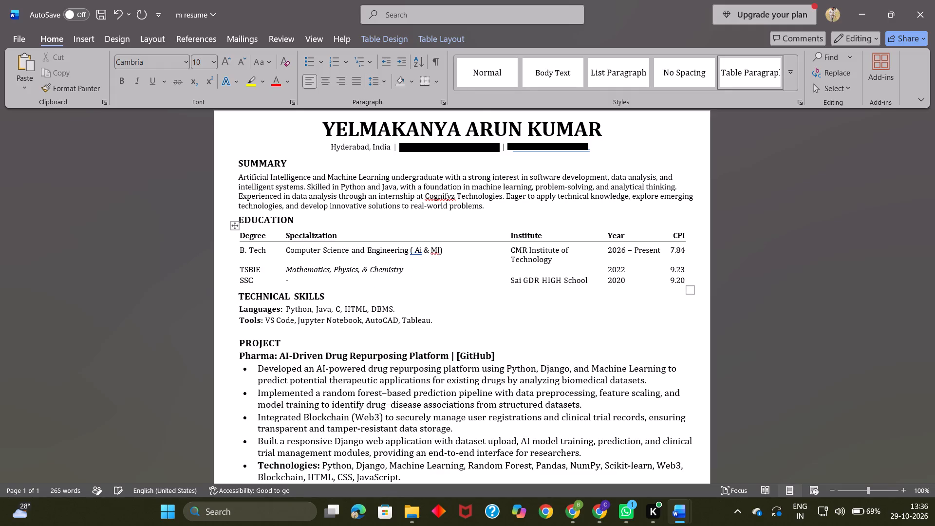
{"action": "type", "text": "res"}
{"action": "key", "text": "BackSpace"}
{"action": "key", "text": "BackSpace"}
{"action": "key", "text": "BackSpace"}
{"action": "type", "text": "Resos"}
{"action": "key", "text": "BackSpace"}
{"action": "type", "text": "nan"}
{"action": "type", "text": "ce"}
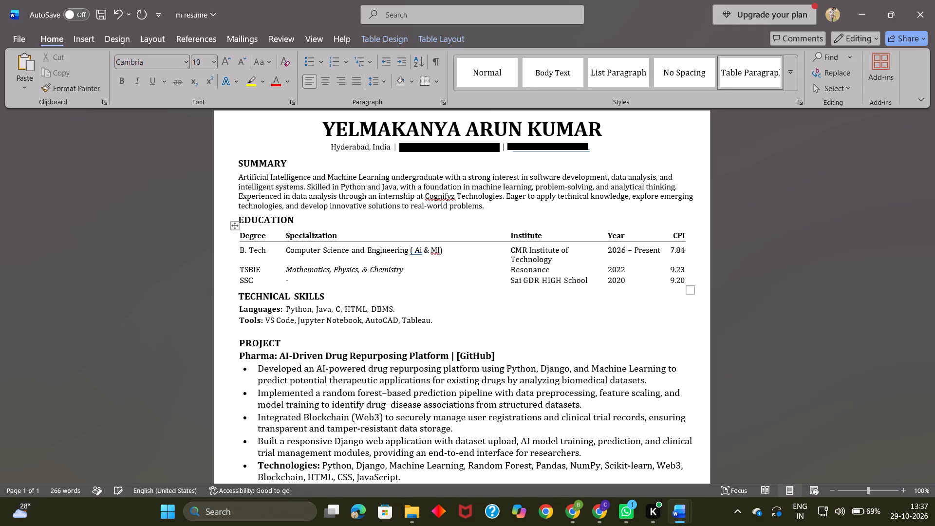
{"action": "key", "text": "space"}
{"action": "type", "text": "junior"}
{"action": "key", "text": "space"}
{"action": "type", "text": "college"}
Set the year in the TSBIE row of the education table to 2023.
{"action": "key", "text": "Right"}
{"action": "key", "text": "Right"}
{"action": "key", "text": "Right"}
{"action": "key", "text": "Right"}
{"action": "key", "text": "Right"}
{"action": "key", "text": "BackSpace"}
{"action": "key", "text": "3"}
Set the CPI in the TSBIE row of the education table to 8.94.
{"action": "key", "text": "Right"}
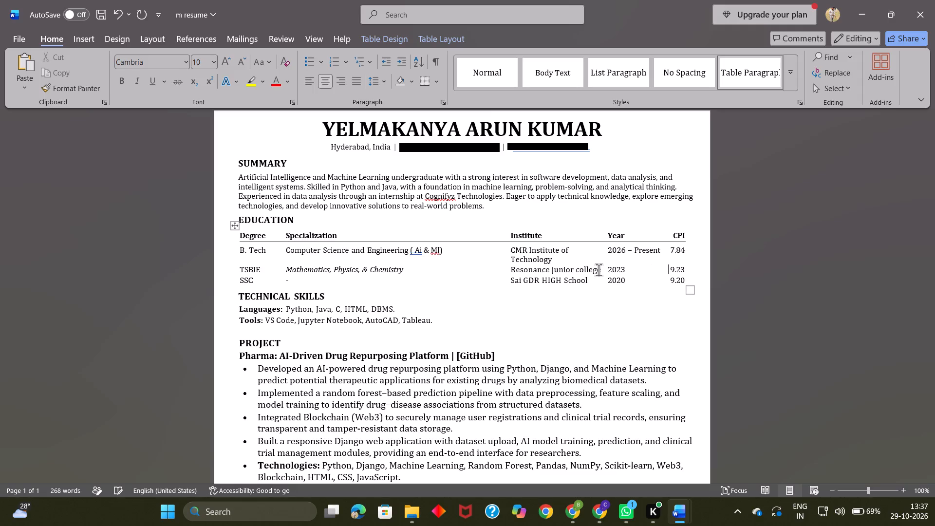
{"action": "key", "text": "Right"}
{"action": "key", "text": "Right"}
{"action": "key", "text": "Right"}
{"action": "key", "text": "Right"}
{"action": "key", "text": "BackSpace"}
{"action": "key", "text": "BackSpace"}
{"action": "key", "text": "BackSpace"}
{"action": "key", "text": "BackSpace"}
{"action": "type", "text": "8."}
{"action": "type", "text": "94"}
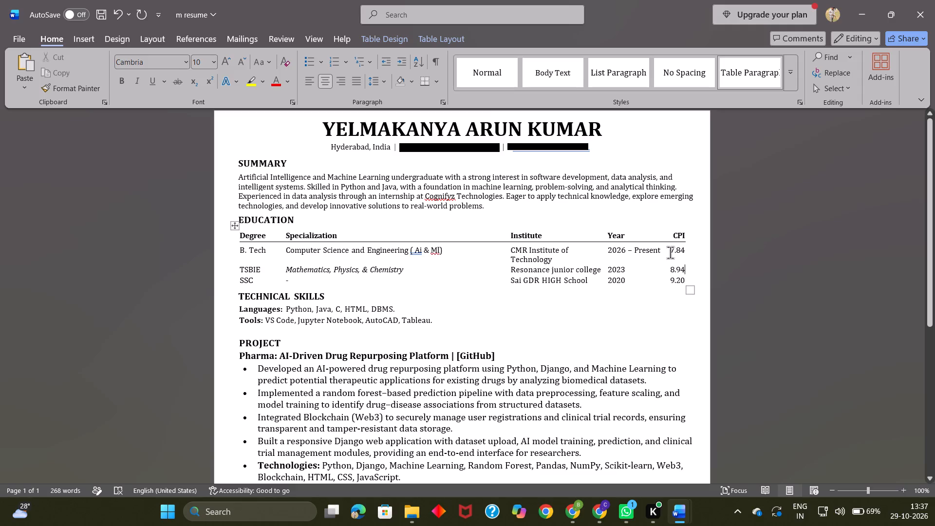
Set the CPI in the B. Tech row of the education table to 7.28.
{"action": "left_click", "coordinate": [678, 251]}
{"action": "key", "text": "Right"}
{"action": "key", "text": "Right"}
{"action": "key", "text": "BackSpace"}
{"action": "key", "text": "BackSpace"}
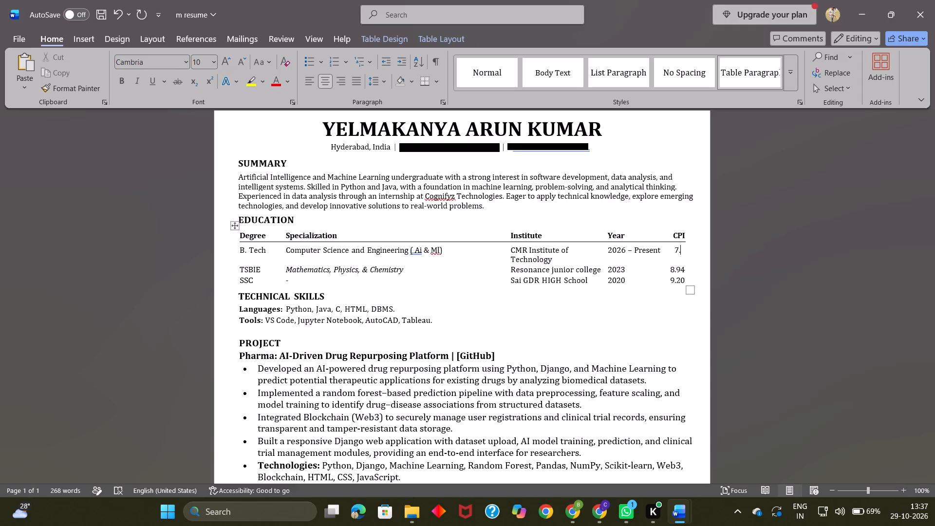
{"action": "key", "text": "2"}
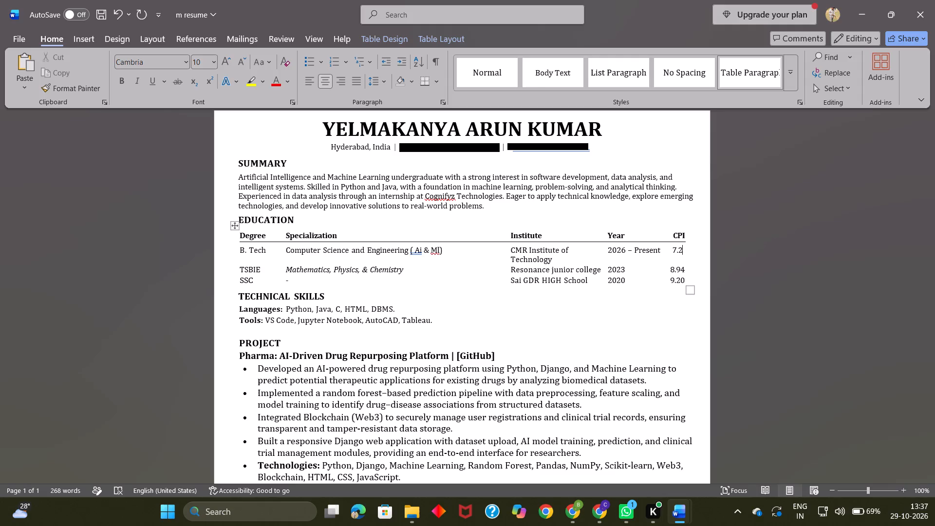
{"action": "key", "text": "8"}
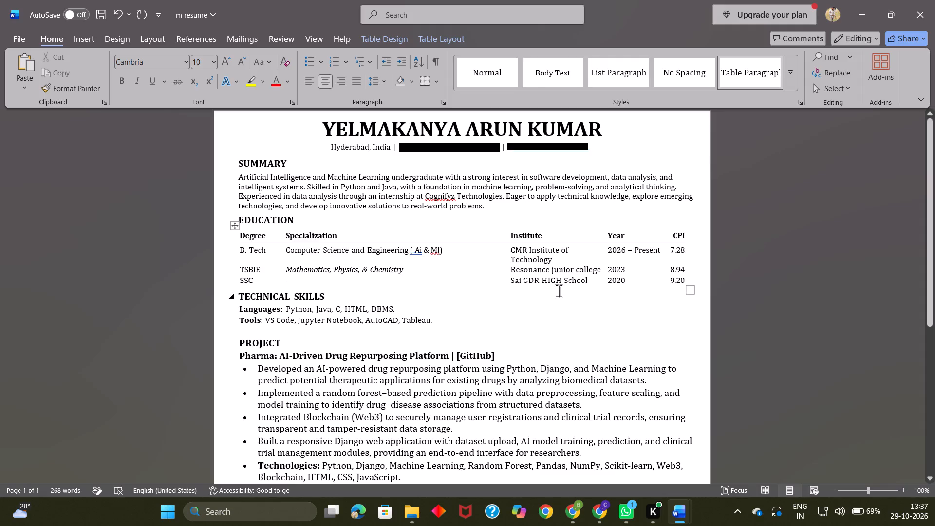
Replace the institute in the SSC row of the education table with "St. Marks high school".
{"action": "left_click", "coordinate": [592, 278]}
{"action": "key", "text": "BackSpace"}
{"action": "key", "text": "BackSpace"}
{"action": "key", "text": "BackSpace"}
{"action": "key", "text": "BackSpace"}
{"action": "key", "text": "BackSpace"}
{"action": "key", "text": "BackSpace"}
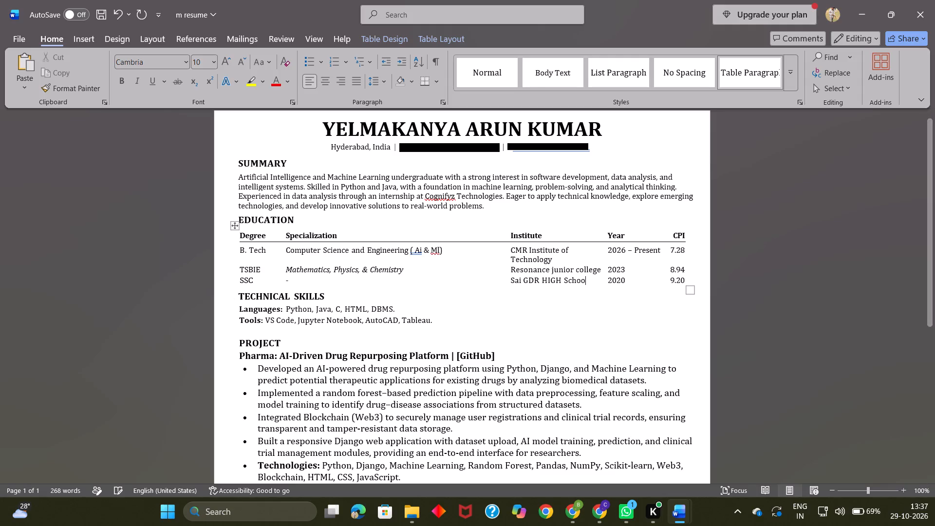
{"action": "key", "text": "BackSpace"}
{"action": "key", "text": "BackSpace"}
{"action": "key", "text": "BackSpace"}
{"action": "key", "text": "BackSpace"}
{"action": "key", "text": "BackSpace"}
{"action": "key", "text": "BackSpace"}
{"action": "key", "text": "BackSpace"}
{"action": "key", "text": "BackSpace"}
{"action": "key", "text": "BackSpace"}
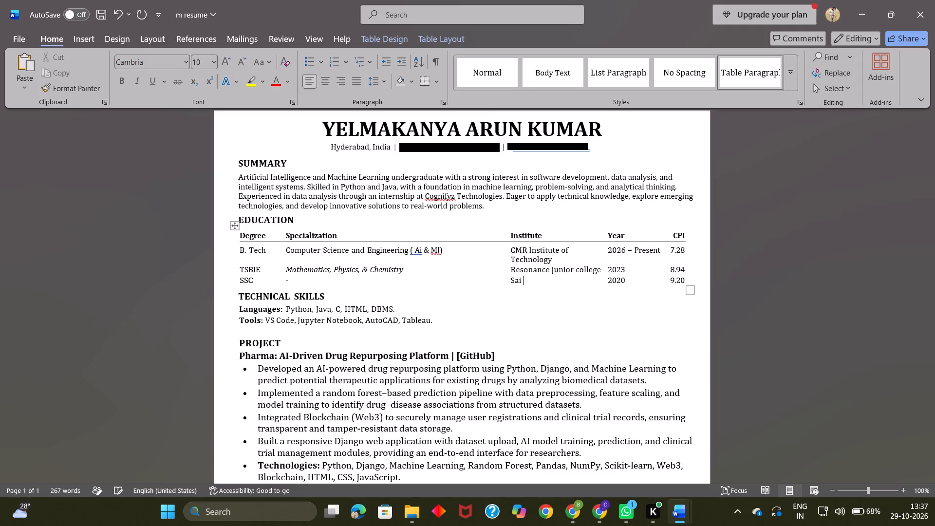
{"action": "key", "text": "BackSpace"}
{"action": "key", "text": "BackSpace"}
{"action": "key", "text": "BackSpace"}
{"action": "key", "text": "t"}
{"action": "key", "text": "space"}
{"action": "type", "text": ","}
{"action": "key", "text": "shift+m"}
{"action": "key", "text": "BackSpace"}
{"action": "key", "text": "BackSpace"}
{"action": "key", "text": "BackSpace"}
{"action": "type", "text": "."}
{"action": "key", "text": "space"}
{"action": "type", "text": "Marks"}
{"action": "key", "text": "space"}
{"action": "type", "text": "high"}
{"action": "key", "text": "space"}
{"action": "type", "text": "sxhoo,"}
{"action": "key", "text": "BackSpace"}
{"action": "key", "text": "BackSpace"}
{"action": "key", "text": "BackSpace"}
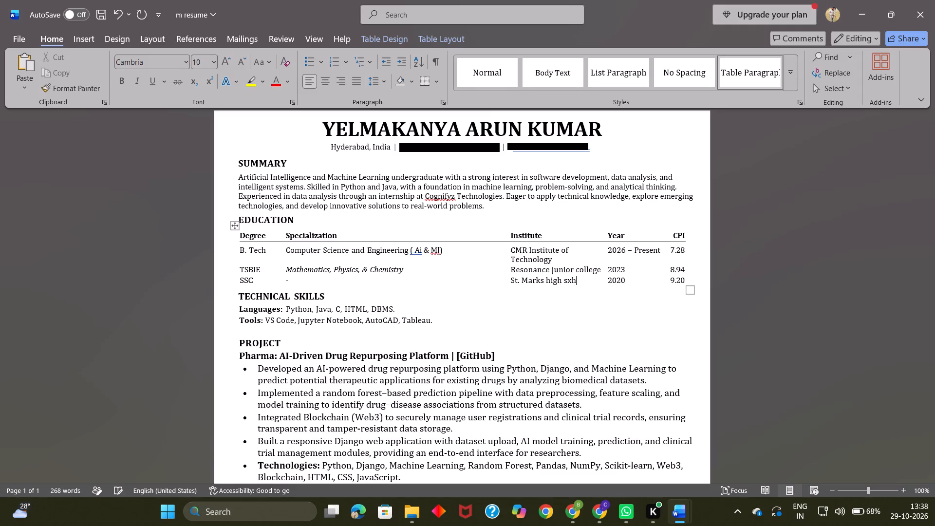
{"action": "key", "text": "BackSpace"}
{"action": "key", "text": "BackSpace"}
{"action": "type", "text": "chool"}
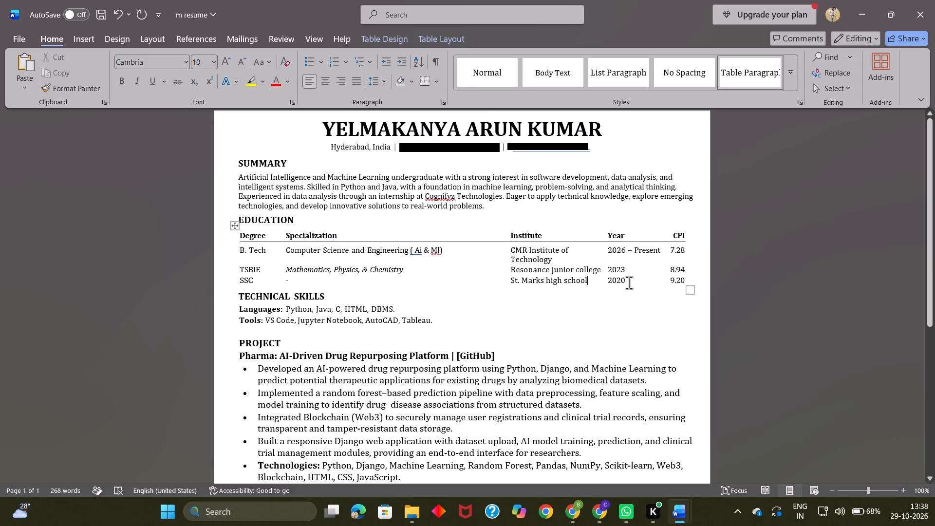
Set the year in the SSC row of the education table to 2021.
{"action": "left_click", "coordinate": [628, 282]}
{"action": "key", "text": "BackSpace"}
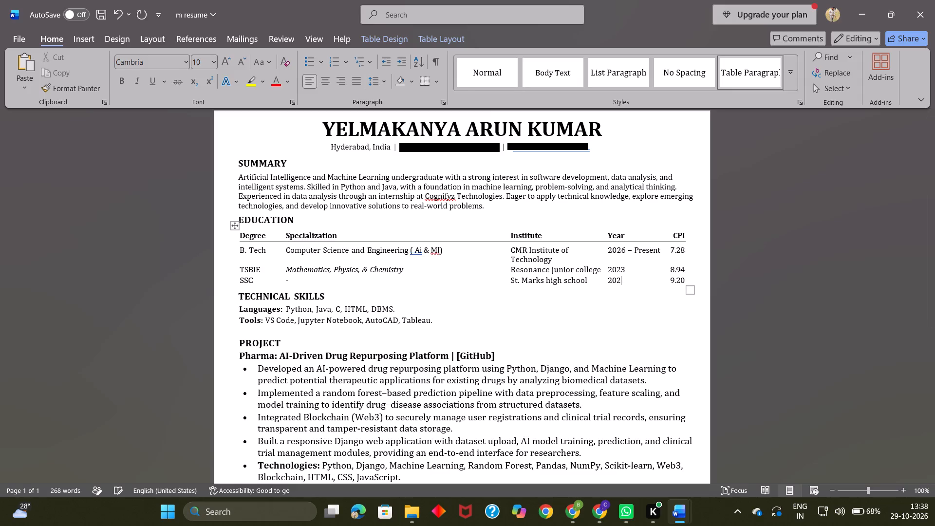
{"action": "key", "text": "1"}
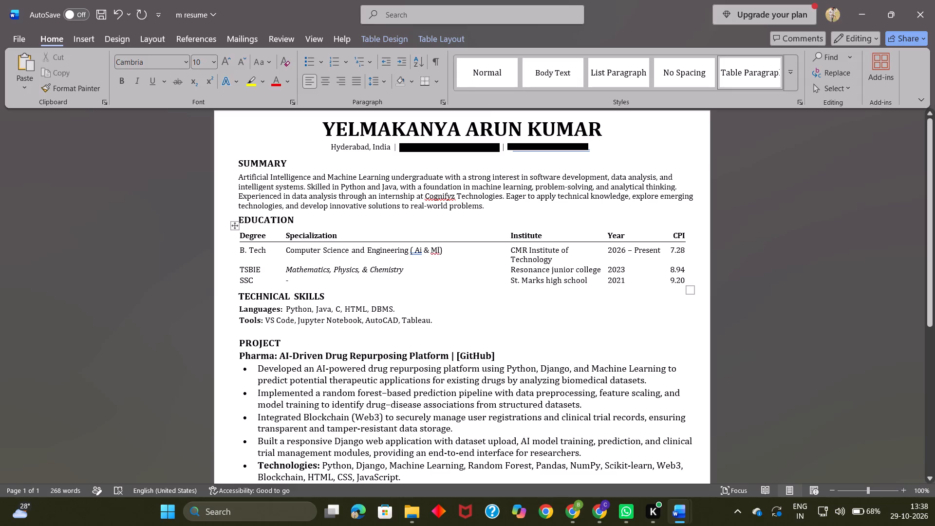
Set the CPI in the SSC row of the education table to 9.80.
{"action": "left_click", "coordinate": [687, 282]}
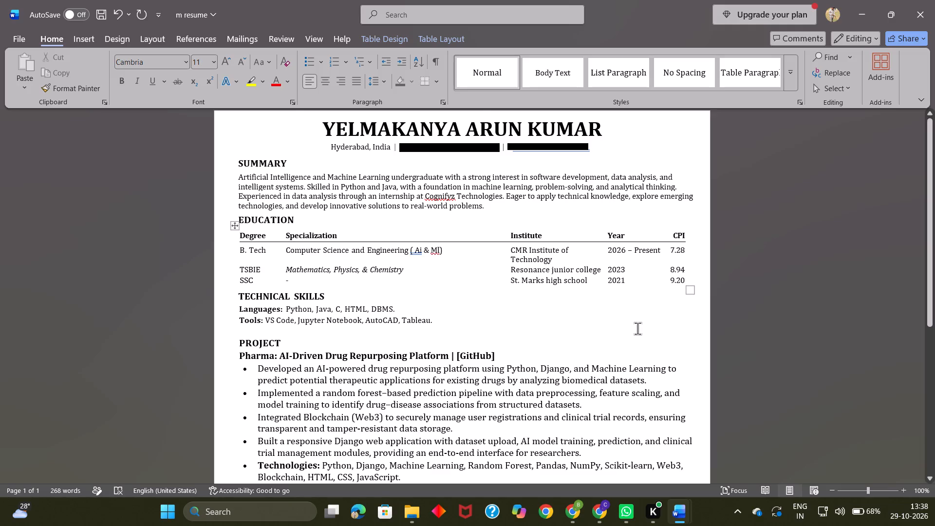
{"action": "key", "text": "Left"}
{"action": "key", "text": "BackSpace"}
{"action": "key", "text": "BackSpace"}
{"action": "key", "text": "BackSpace"}
{"action": "key", "text": "BackSpace"}
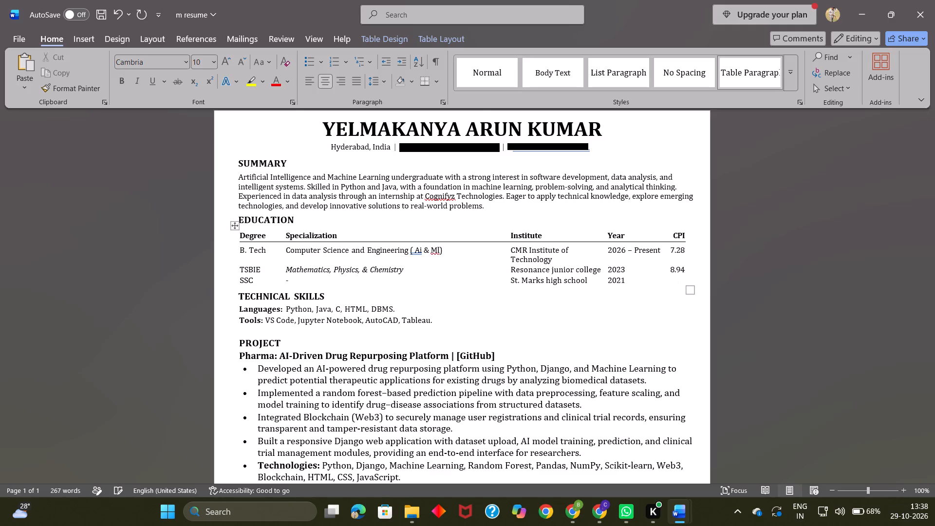
{"action": "key", "text": "9"}
{"action": "type", "text": ".80"}
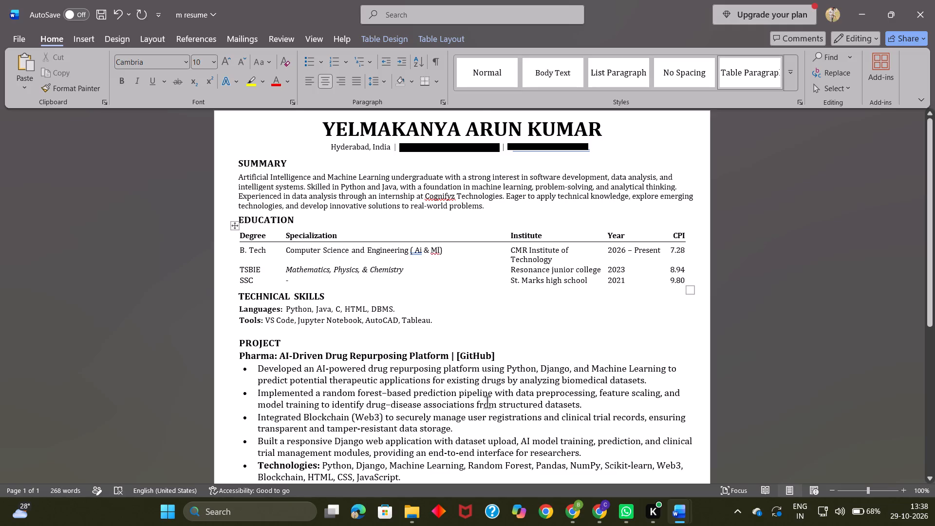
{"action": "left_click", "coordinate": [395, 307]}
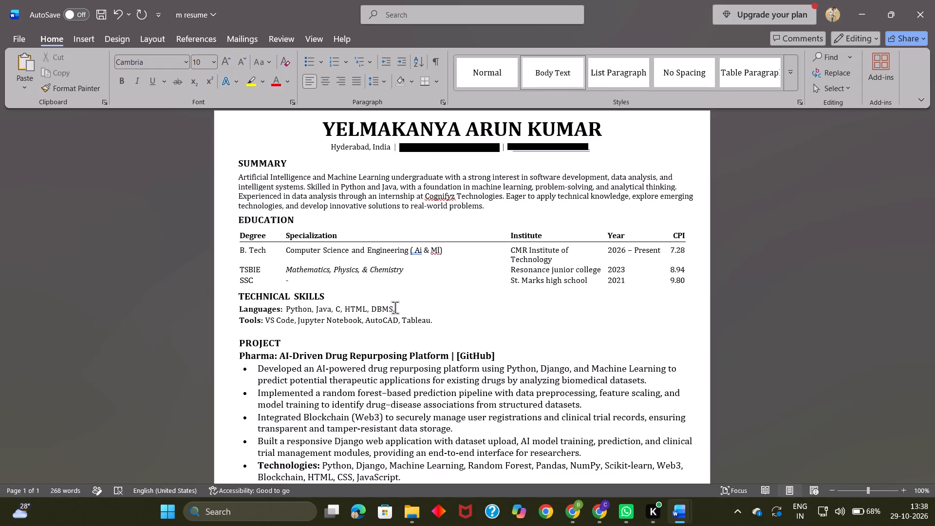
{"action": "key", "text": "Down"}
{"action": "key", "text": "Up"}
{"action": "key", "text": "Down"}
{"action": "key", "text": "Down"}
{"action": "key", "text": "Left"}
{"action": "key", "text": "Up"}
Delete the "Pharma: AI-Driven Drug Repurposing Platform" entry with all its bullet points from the PROJECT section.
{"action": "left_click", "coordinate": [239, 359]}
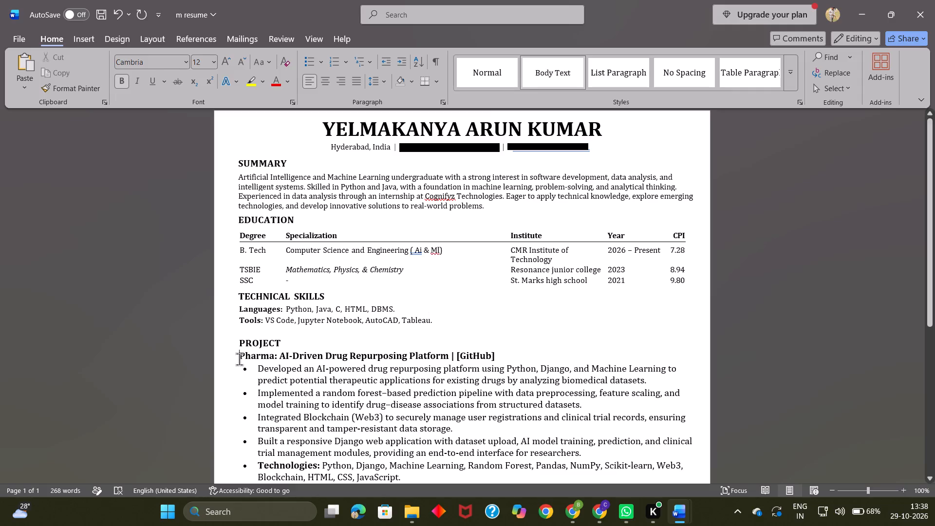
{"action": "key", "text": "shift+Down"}
{"action": "key", "text": "shift+Down"}
{"action": "key", "text": "shift+Down"}
{"action": "key", "text": "shift+Down"}
{"action": "key", "text": "shift+Down"}
{"action": "key", "text": "shift+Down"}
{"action": "key", "text": "shift+Down"}
{"action": "key", "text": "shift+Down"}
{"action": "key", "text": "shift+Down"}
{"action": "key", "text": "shift+Down"}
{"action": "key", "text": "shift+Down"}
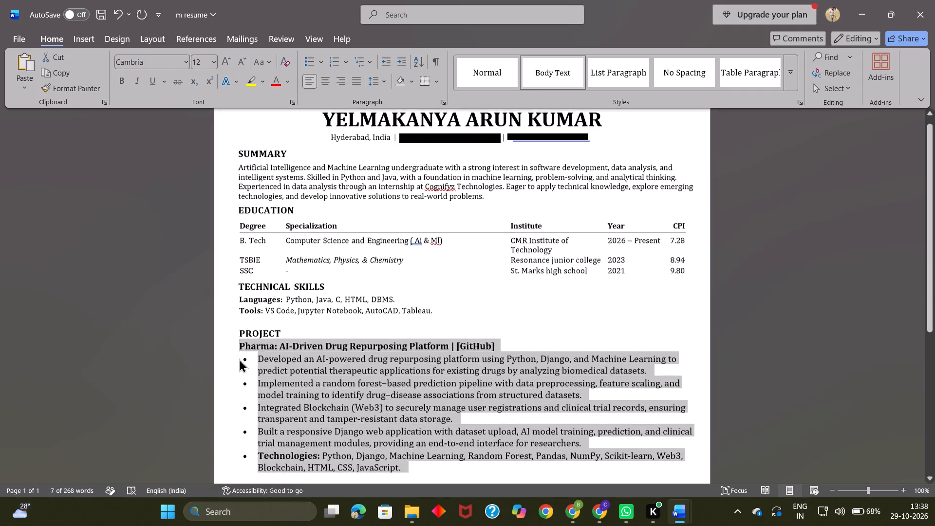
{"action": "key", "text": "shift+Down"}
{"action": "key", "text": "shift+Down"}
{"action": "key", "text": "shift+Up"}
{"action": "key", "text": "shift+Up"}
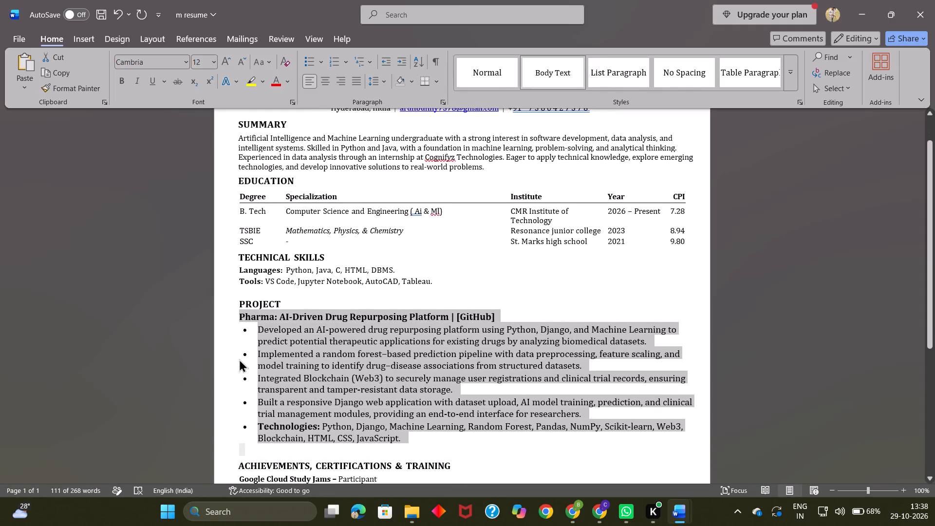
{"action": "scroll", "coordinate": [239, 359], "scroll_direction": "down", "scroll_amount": 2}
{"action": "scroll", "coordinate": [239, 359], "scroll_direction": "up", "scroll_amount": 1}
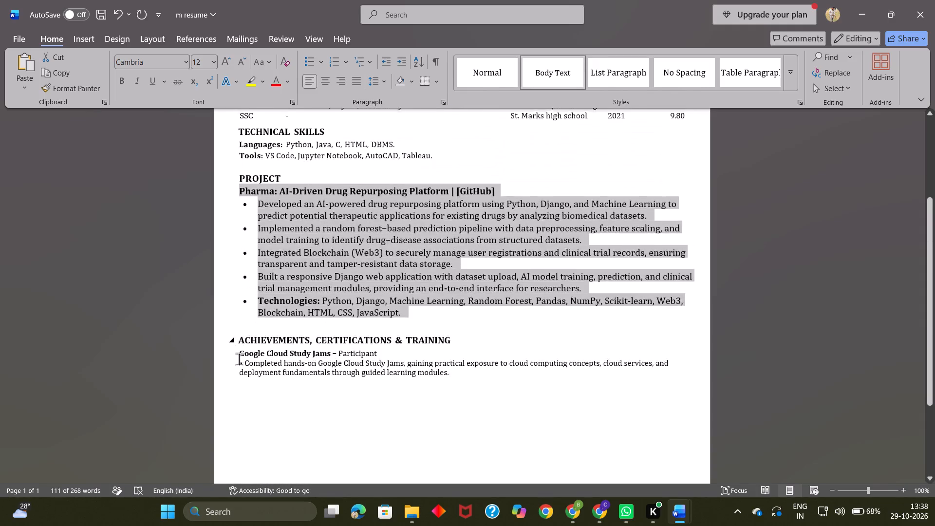
{"action": "scroll", "coordinate": [239, 359], "scroll_direction": "up", "scroll_amount": 1}
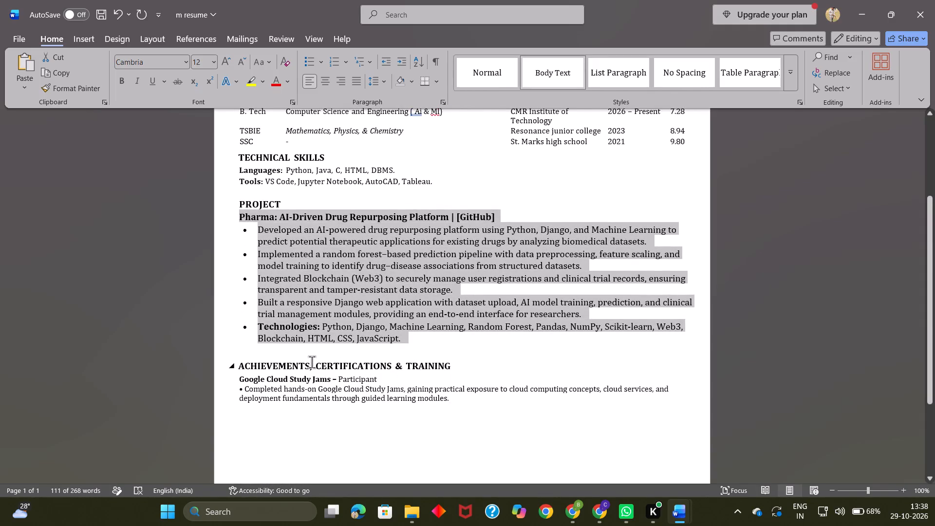
{"action": "key", "text": "BackSpace"}
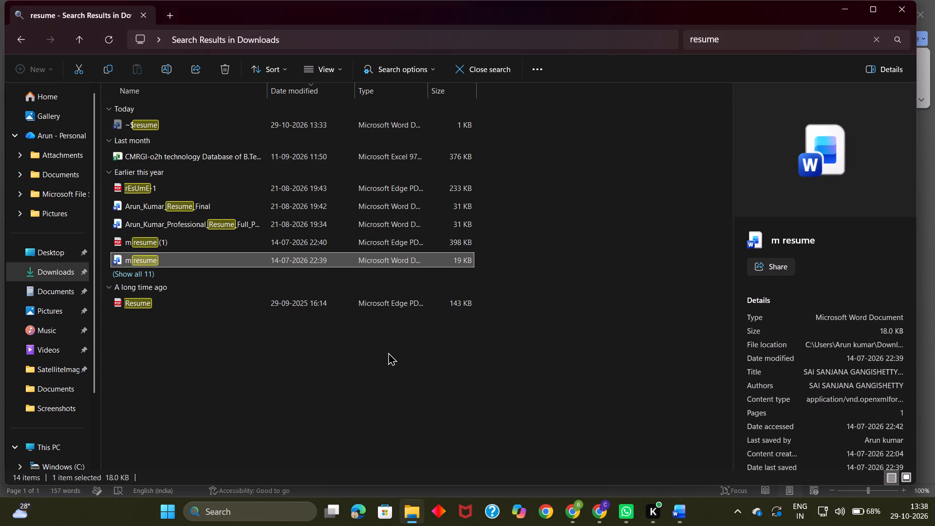
Switch to File Explorer, view the Cognifyz internship completion certificate PDF from the Downloads folder, and close it.
{"action": "left_click", "coordinate": [48, 102]}
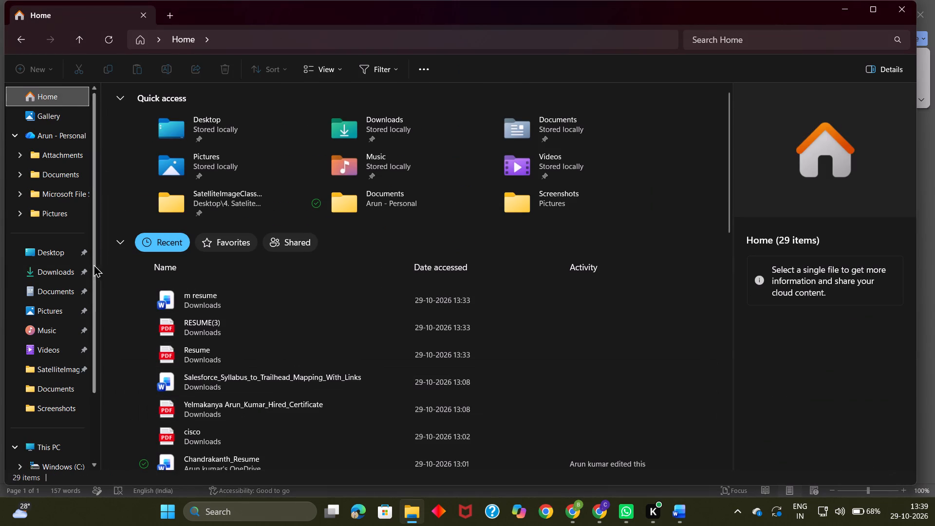
{"action": "left_click", "coordinate": [65, 263]}
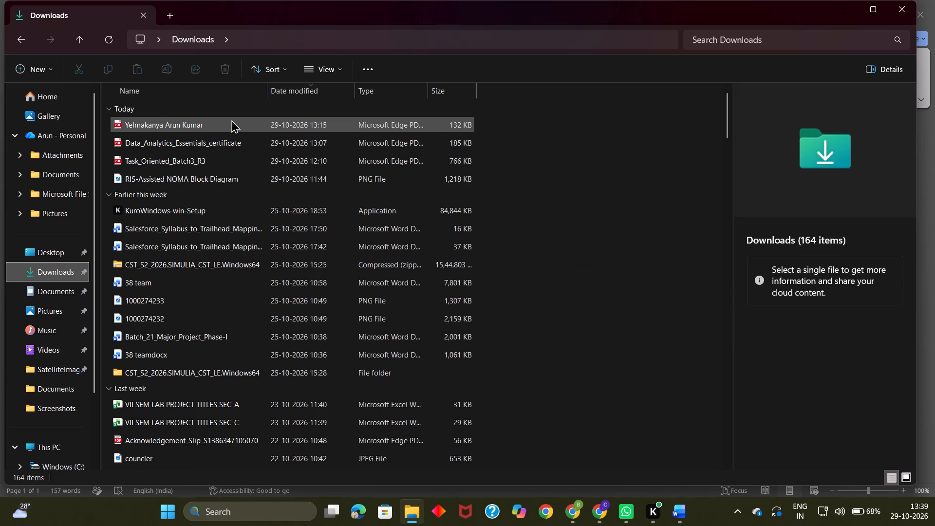
{"action": "left_click", "coordinate": [203, 126]}
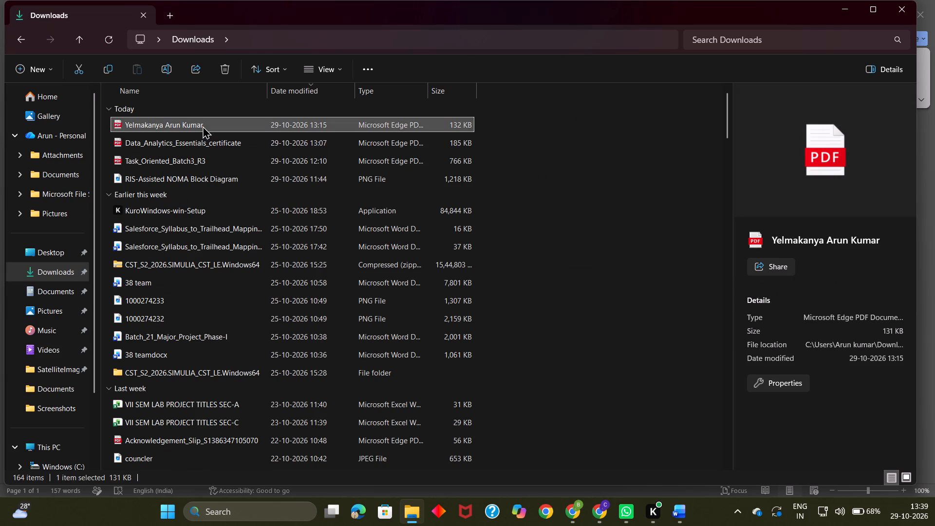
{"action": "left_click", "coordinate": [203, 126]}
{"action": "double_click", "coordinate": [235, 121]}
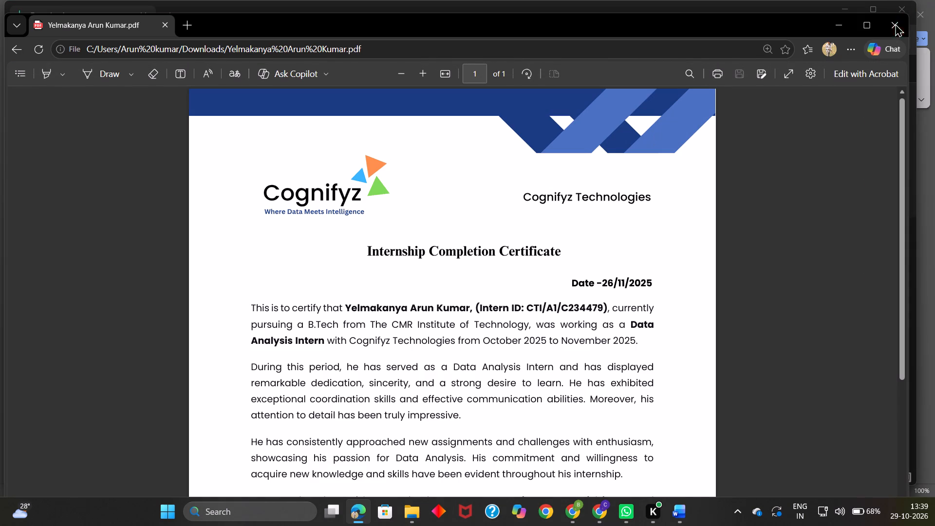
{"action": "left_click", "coordinate": [893, 25]}
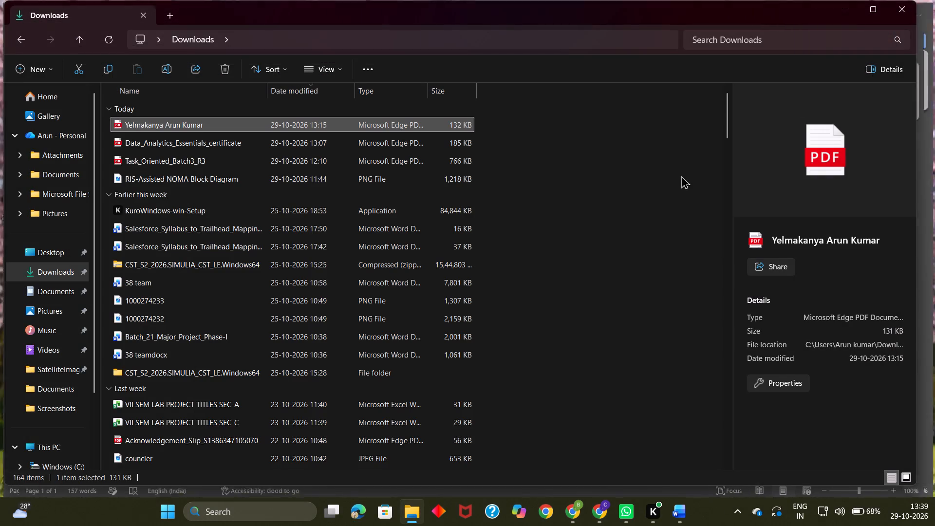
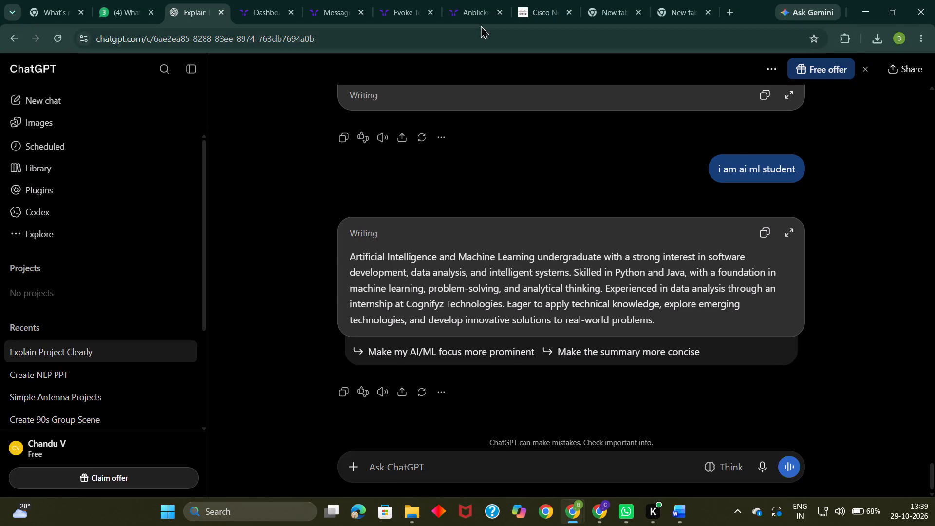
Switch to the college placement portal in Chrome and download the default resume from the list of all resumes.
{"action": "left_click", "coordinate": [473, 14]}
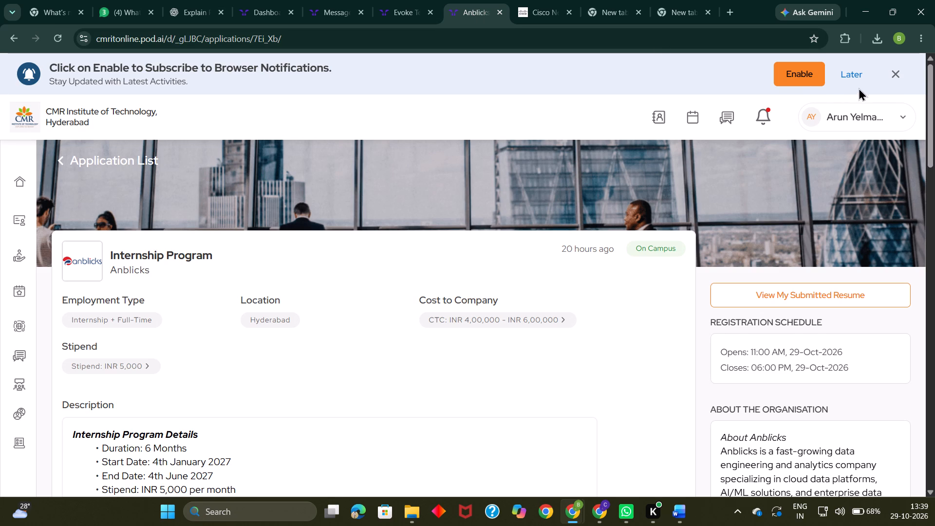
{"action": "left_click", "coordinate": [882, 113]}
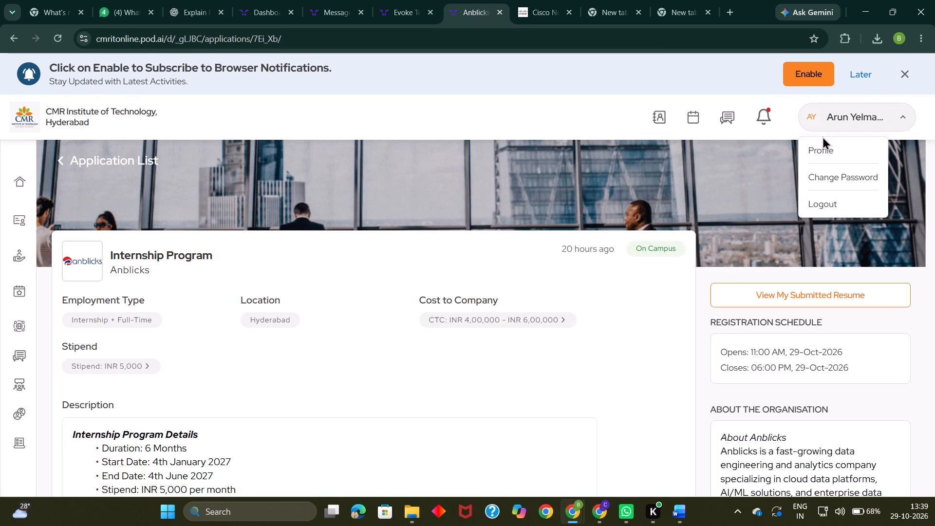
{"action": "left_click", "coordinate": [818, 141]}
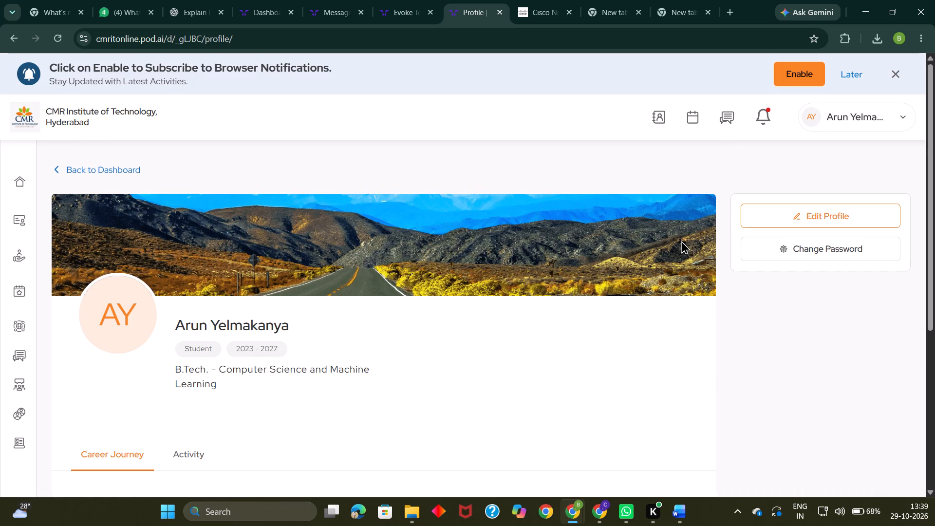
{"action": "scroll", "coordinate": [405, 243], "scroll_direction": "down", "scroll_amount": 5}
{"action": "scroll", "coordinate": [380, 291], "scroll_direction": "up", "scroll_amount": 2}
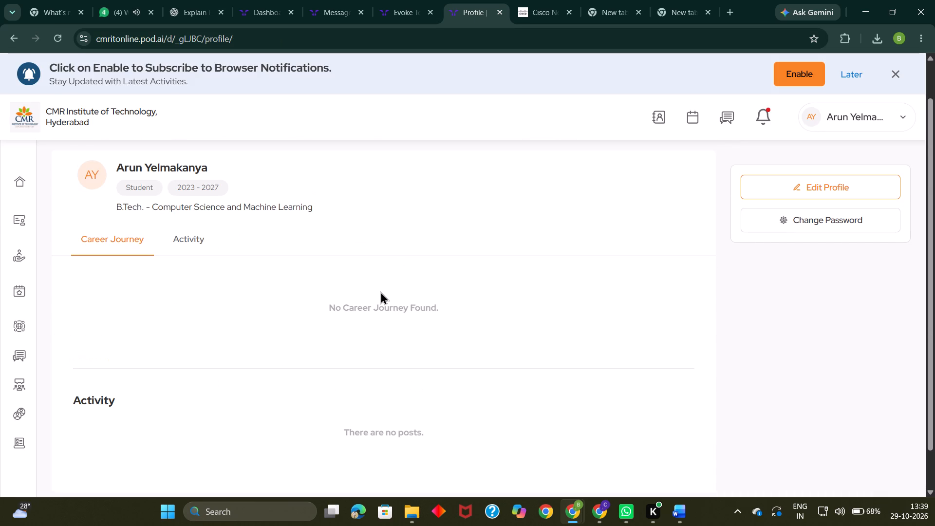
{"action": "left_click", "coordinate": [24, 184]}
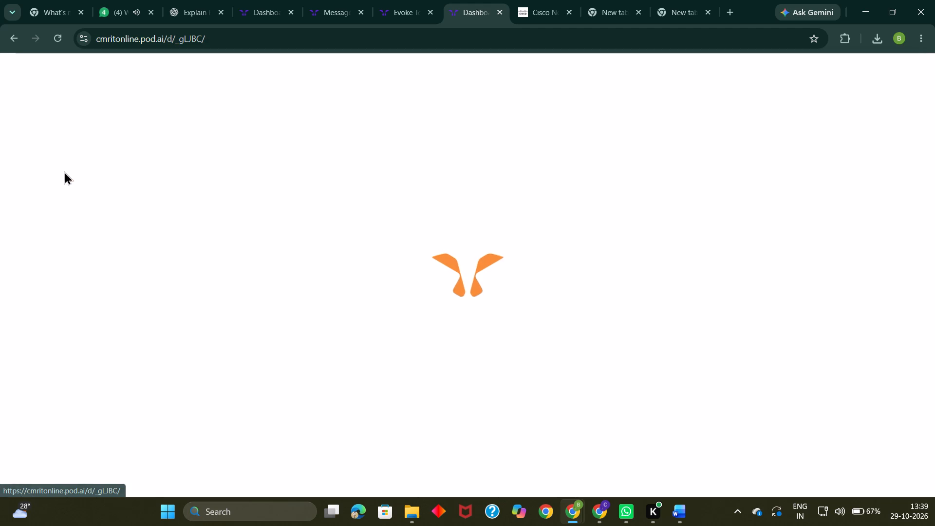
{"action": "left_click", "coordinate": [847, 152]}
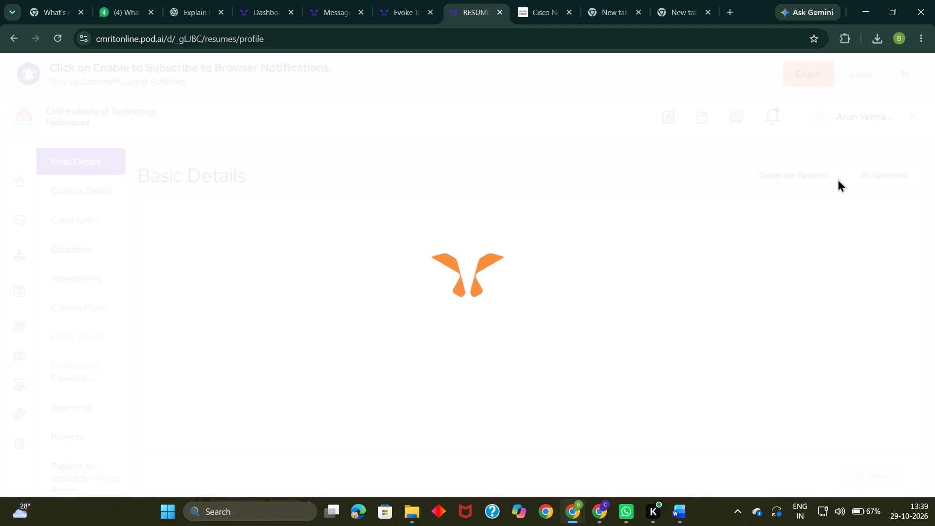
{"action": "left_click", "coordinate": [874, 179]}
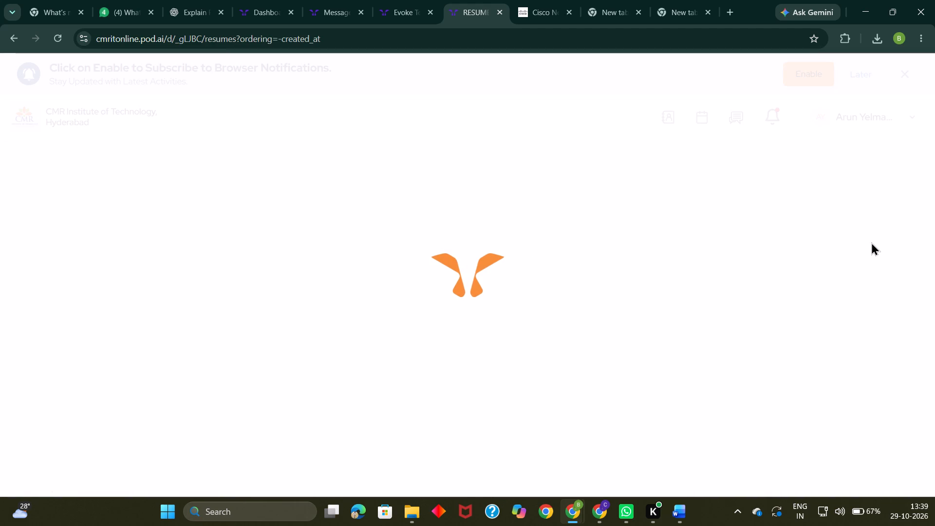
{"action": "left_click", "coordinate": [900, 210]}
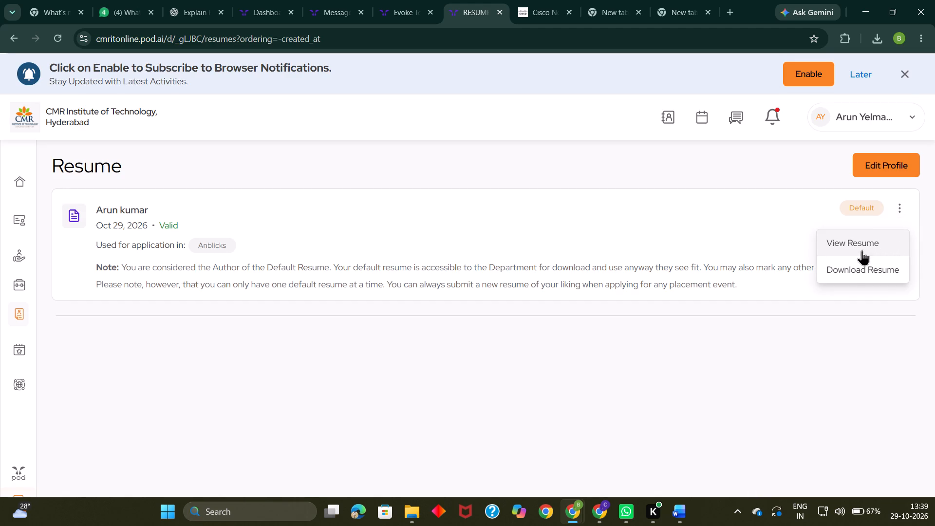
{"action": "left_click", "coordinate": [853, 265]}
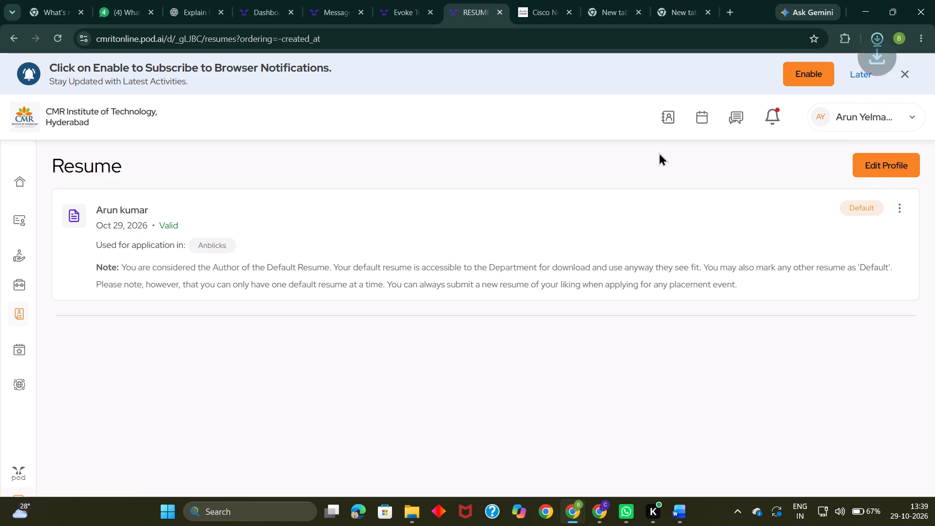
Show the downloaded resume PDF in the Downloads folder and rename it "pod resume ak".
{"action": "left_click", "coordinate": [843, 63]}
{"action": "left_click_drag", "start_coordinate": [843, 63], "coordinate": [581, 118]}
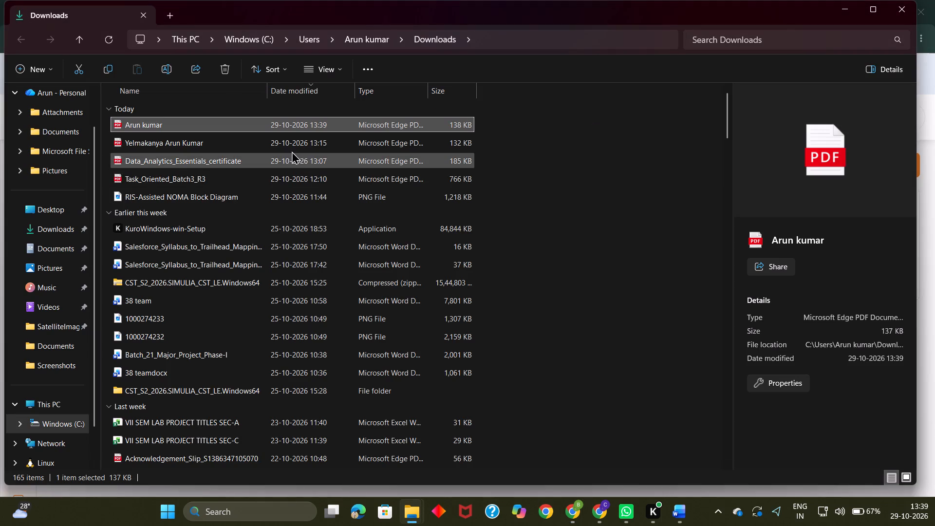
{"action": "left_click", "coordinate": [238, 126]}
{"action": "key", "text": "F2"}
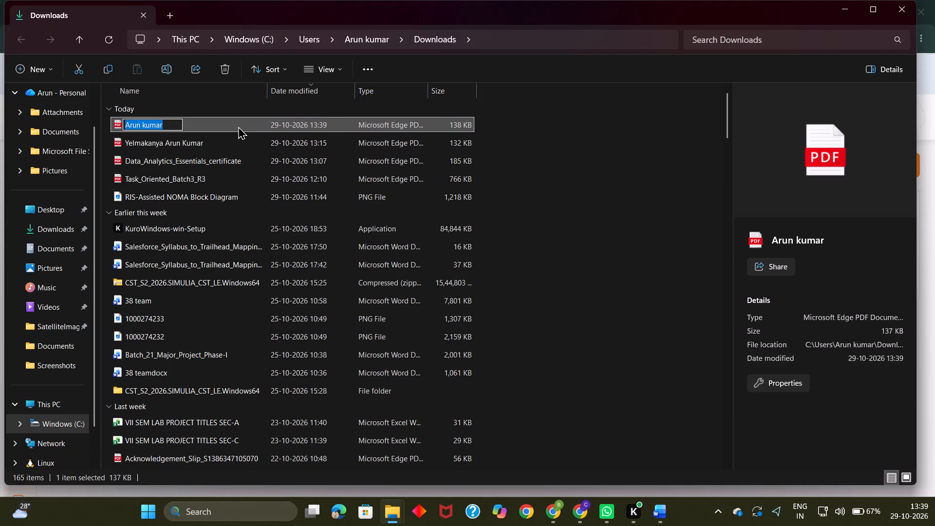
{"action": "type", "text": "pod"}
{"action": "key", "text": "space"}
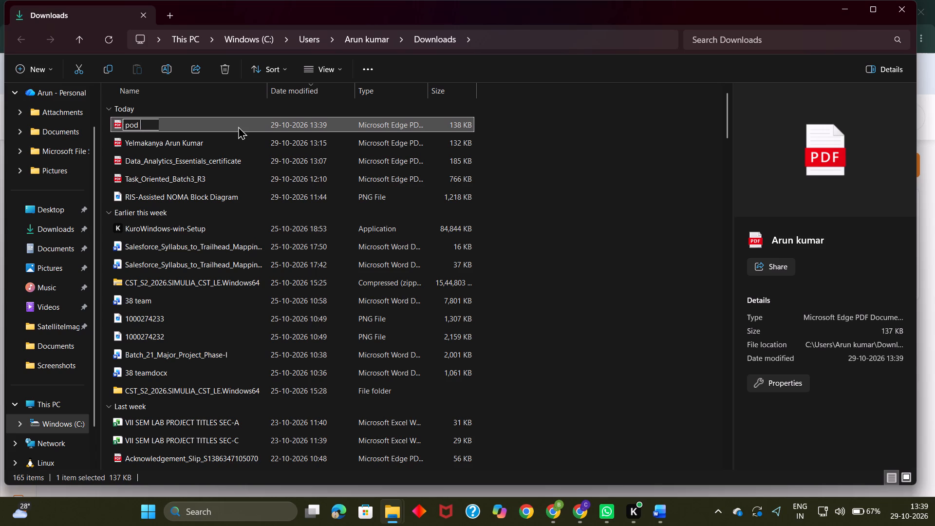
{"action": "type", "text": "resume"}
{"action": "key", "text": "space"}
{"action": "type", "text": "ak"}
{"action": "key", "text": "Return"}
Open the "pod resume ak" PDF, review its Internships and Projects sections, and close it.
{"action": "double_click", "coordinate": [233, 126]}
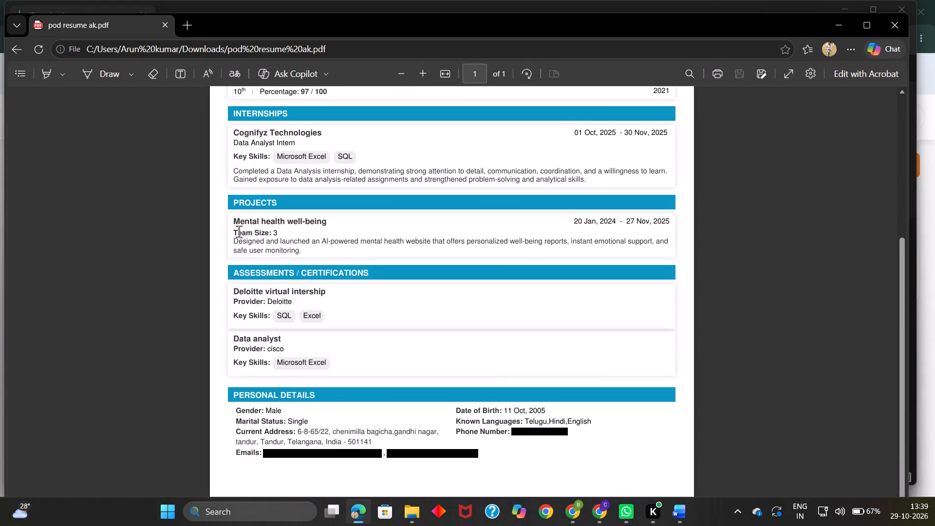
{"action": "left_click_drag", "start_coordinate": [234, 209], "coordinate": [309, 228]}
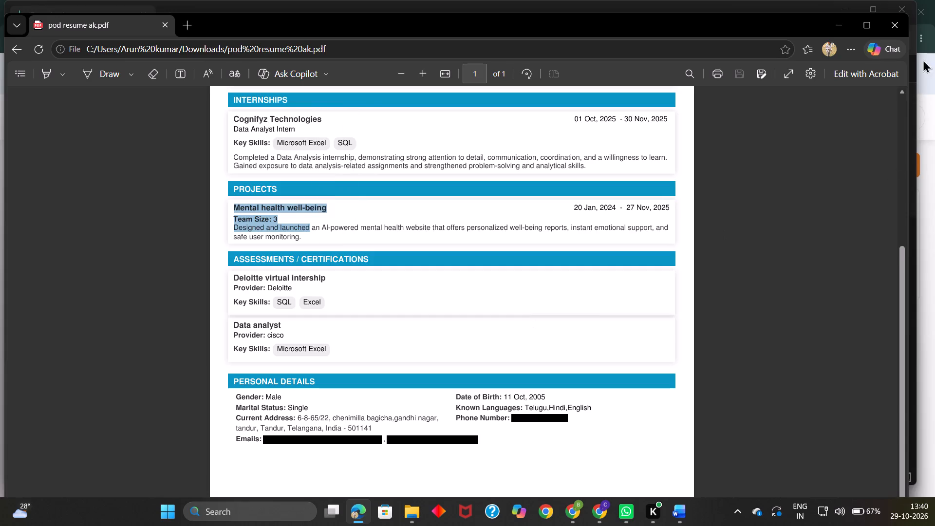
{"action": "left_click", "coordinate": [893, 27]}
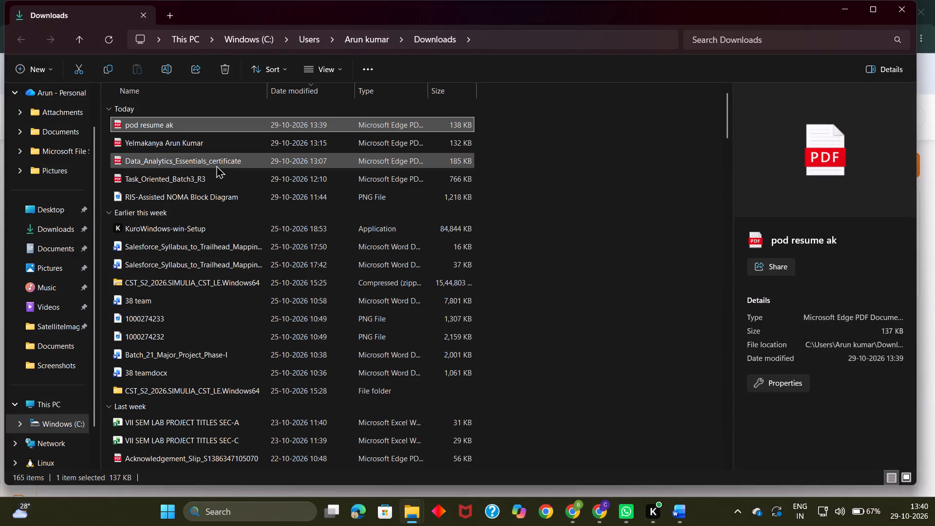
Search the Downloads folder for "resume" and open the rEsUmE-1 PDF.
{"action": "left_click", "coordinate": [697, 40]}
{"action": "type", "text": "resume"}
{"action": "key", "text": "Return"}
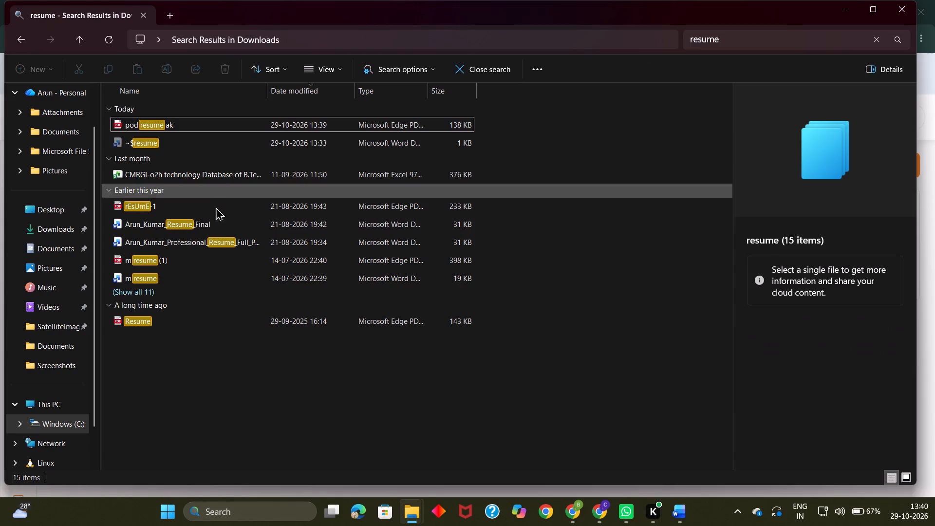
{"action": "double_click", "coordinate": [226, 204]}
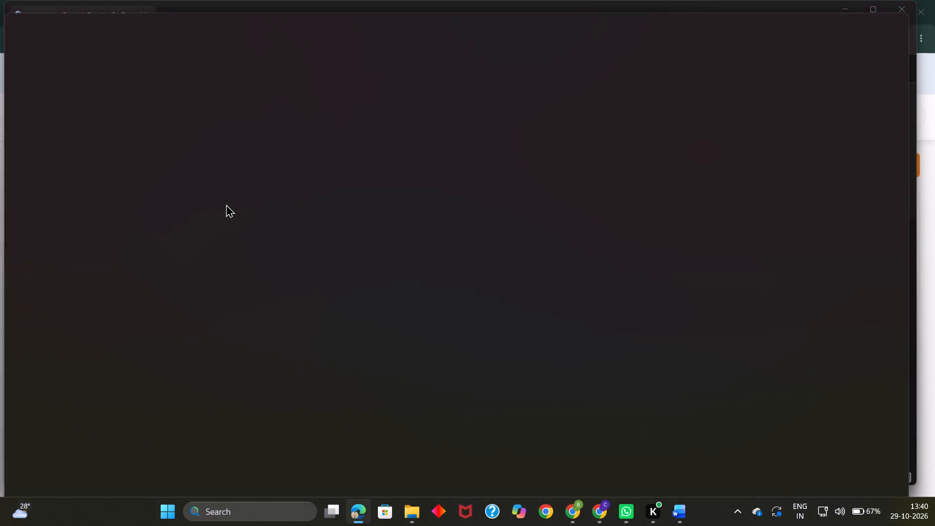
Copy the Mental Health and Well-being project entry with its three bullets into the PROJECT section of "m resume", adding a blank line after it.
{"action": "scroll", "coordinate": [337, 328], "scroll_direction": "down", "scroll_amount": 1}
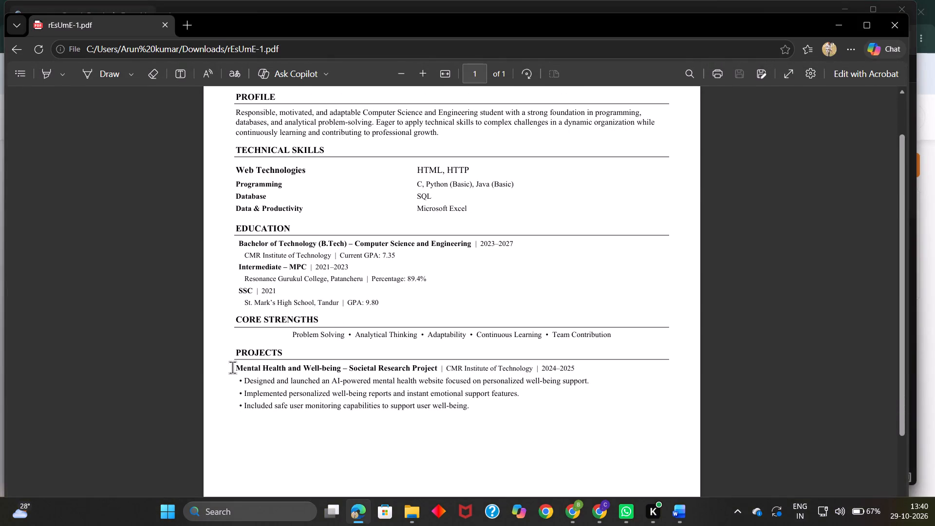
{"action": "left_click_drag", "start_coordinate": [233, 367], "coordinate": [546, 411]}
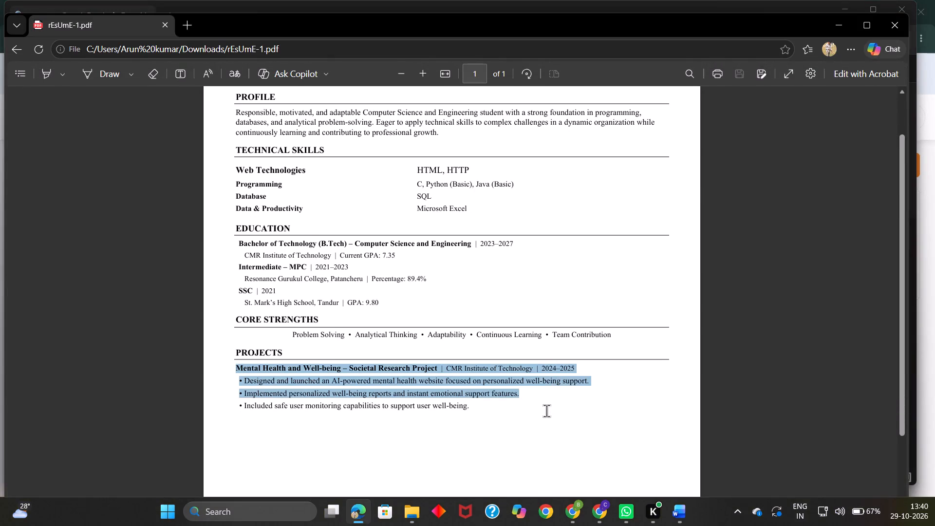
{"action": "left_click_drag", "start_coordinate": [546, 411], "coordinate": [477, 421]}
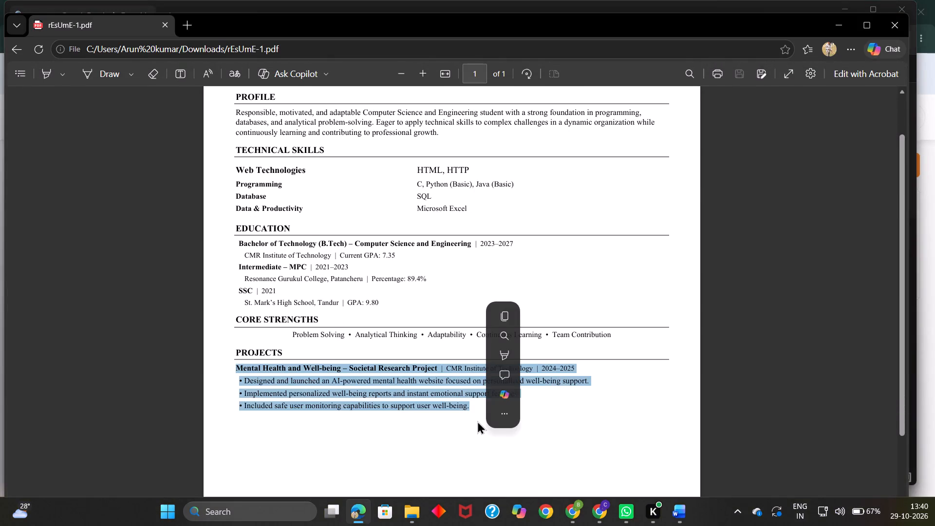
{"action": "key", "text": "ctrl+c"}
{"action": "key", "text": "alt+Tab"}
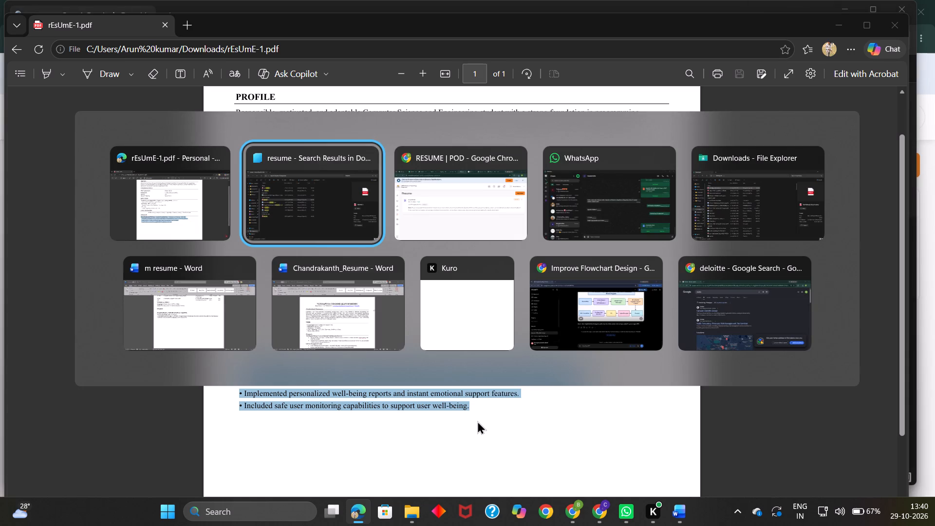
{"action": "key", "text": "alt+Tab"}
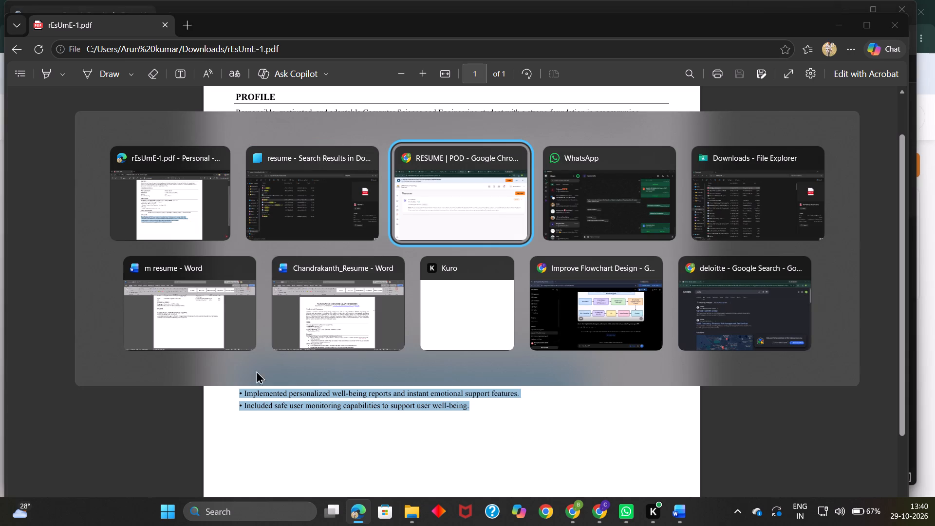
{"action": "left_click", "coordinate": [216, 335], "text": "alt"}
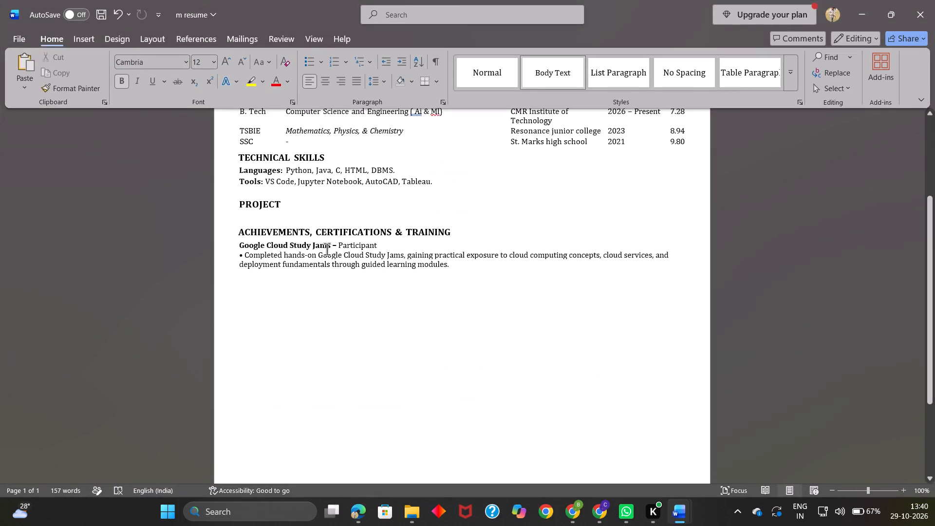
{"action": "key", "text": "ctrl+v"}
{"action": "scroll", "coordinate": [333, 242], "scroll_direction": "up", "scroll_amount": 2}
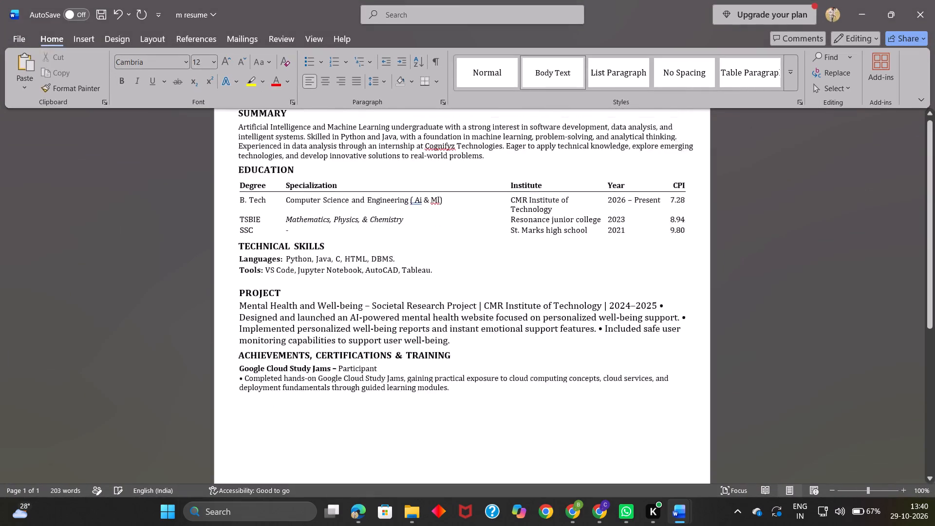
{"action": "scroll", "coordinate": [333, 242], "scroll_direction": "up", "scroll_amount": 2}
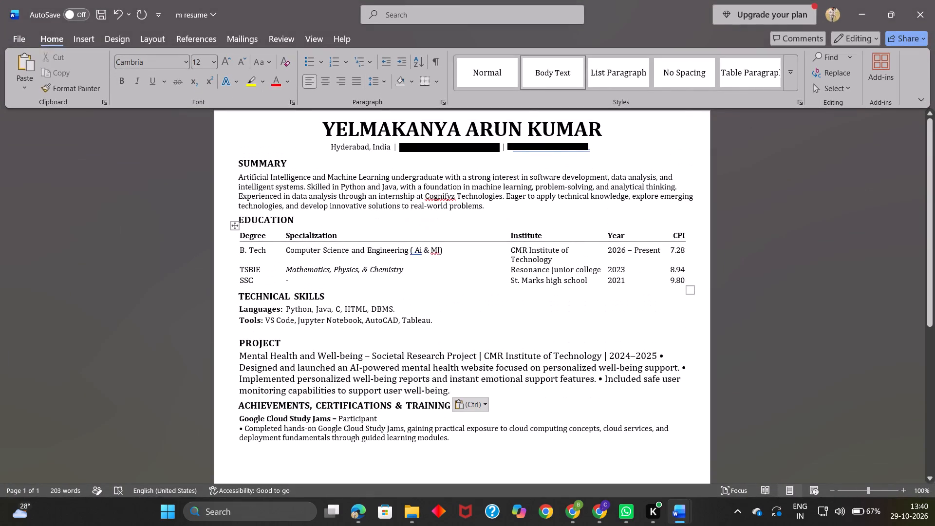
{"action": "key", "text": "Return"}
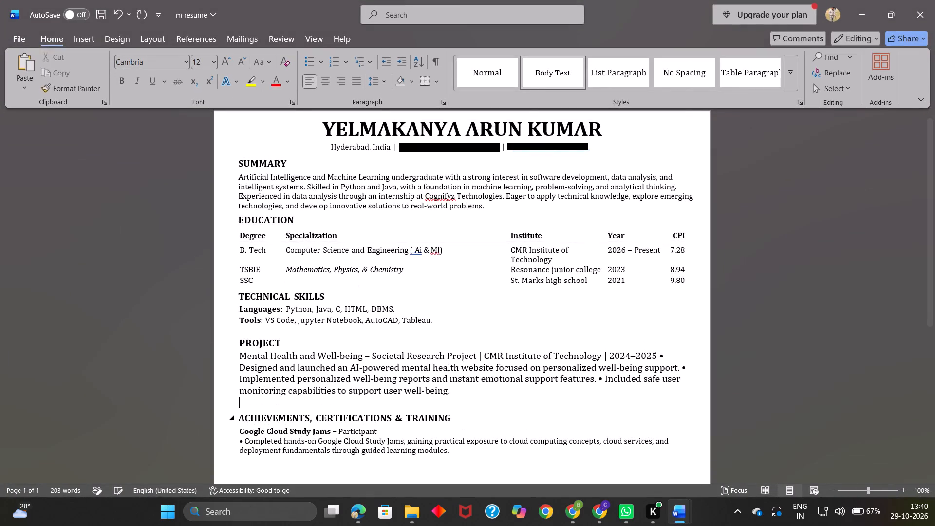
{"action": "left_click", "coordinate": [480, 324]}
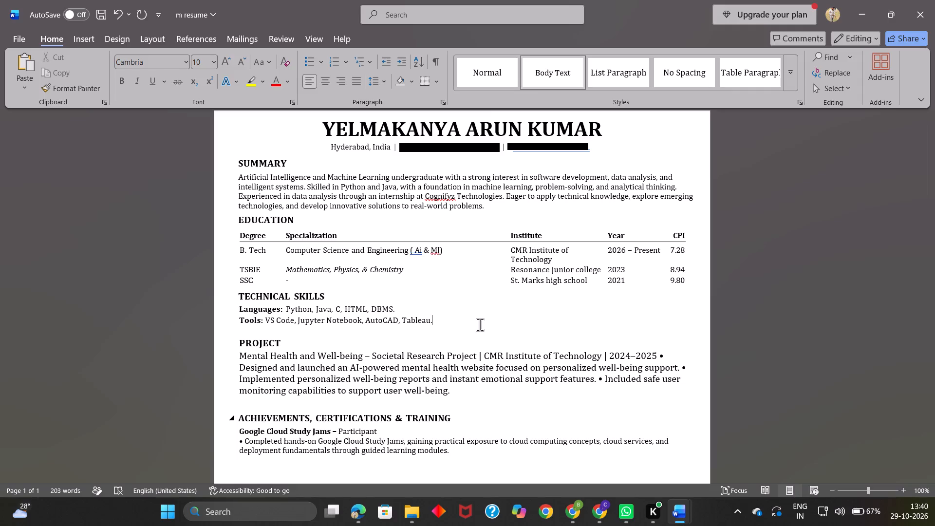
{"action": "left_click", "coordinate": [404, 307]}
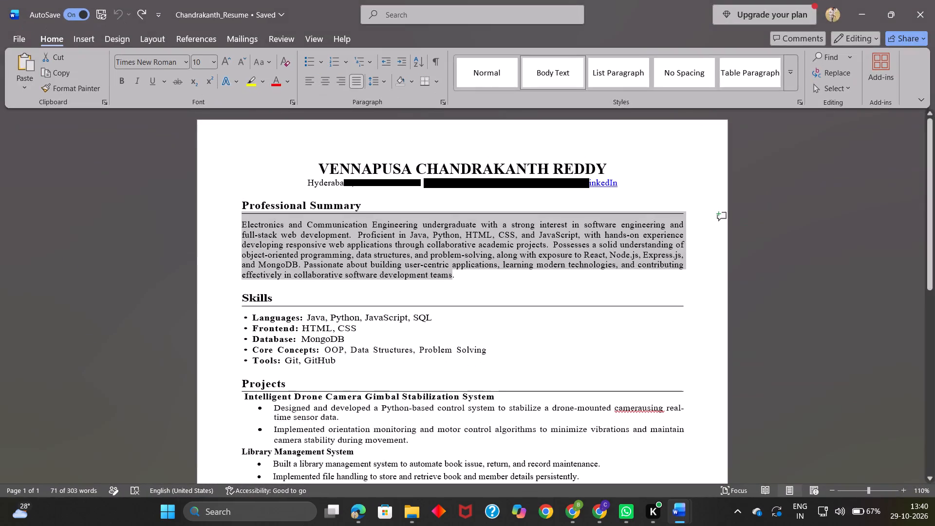
In the Chandrakanth_Resume Word document, replace the name heading with the student's own full name in capitals.
{"action": "left_click", "coordinate": [608, 164]}
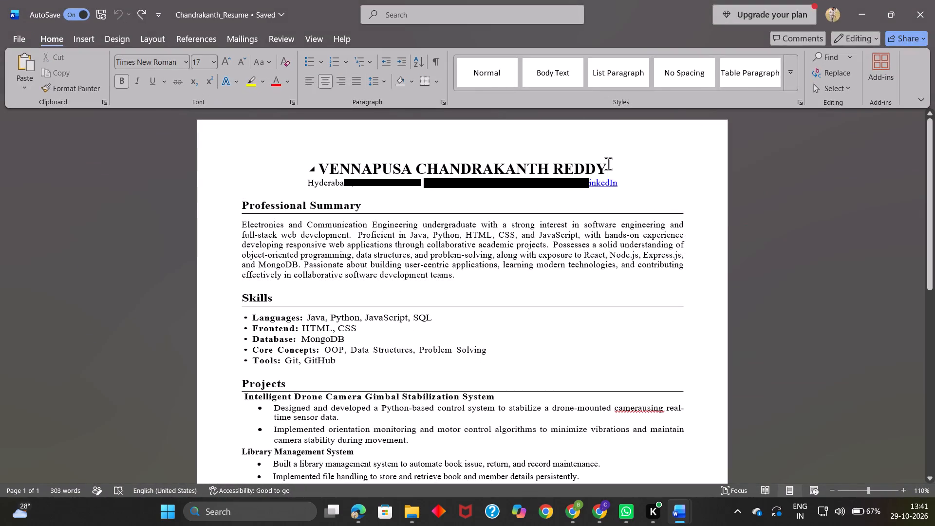
{"action": "key", "text": "ctrl+a"}
{"action": "left_click", "coordinate": [608, 164]}
{"action": "double_click", "coordinate": [608, 164]}
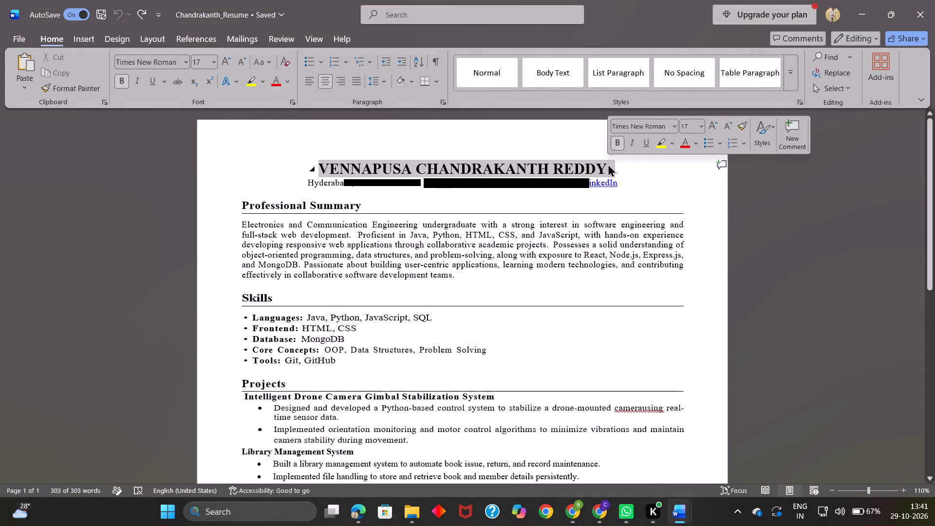
{"action": "left_click", "coordinate": [608, 164]}
{"action": "double_click", "coordinate": [608, 164]}
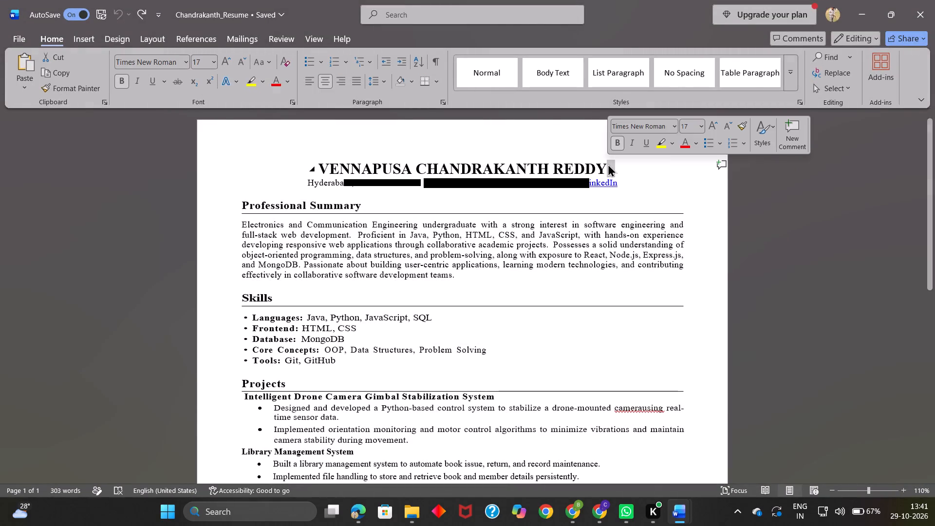
{"action": "triple_click", "coordinate": [608, 164]}
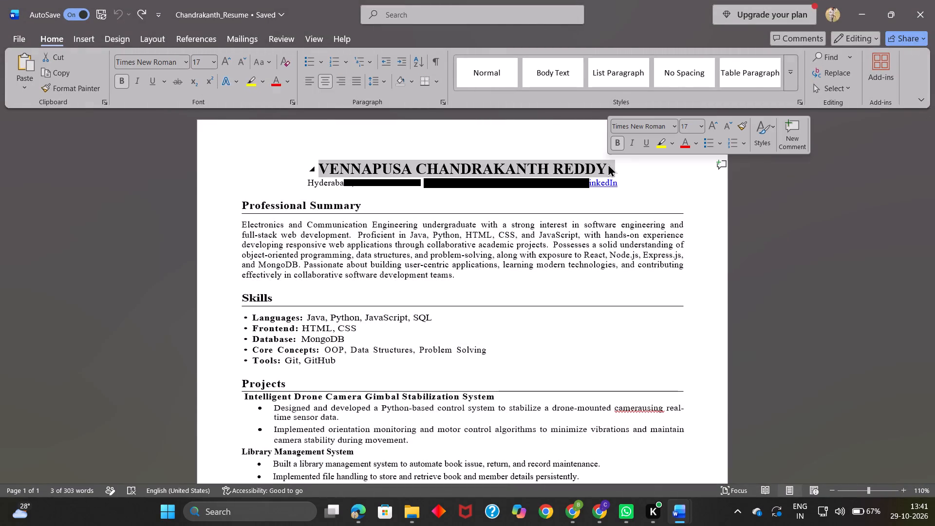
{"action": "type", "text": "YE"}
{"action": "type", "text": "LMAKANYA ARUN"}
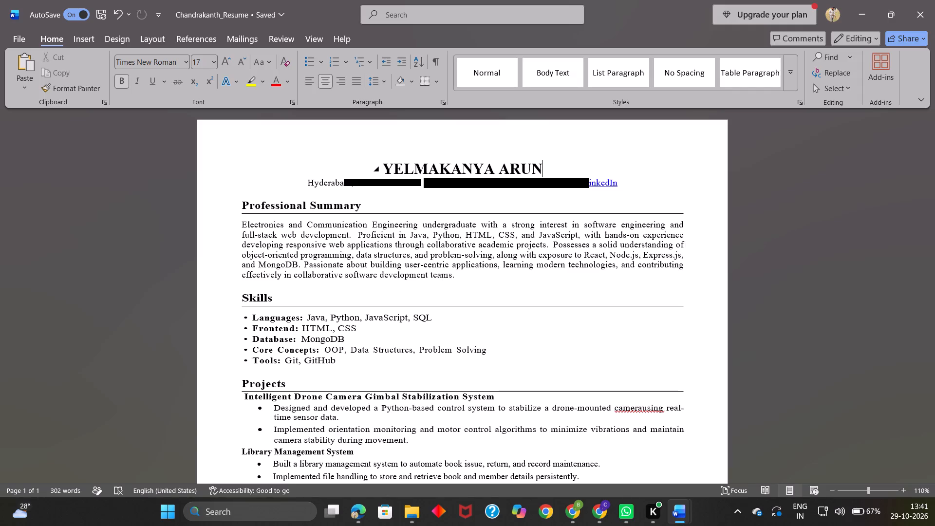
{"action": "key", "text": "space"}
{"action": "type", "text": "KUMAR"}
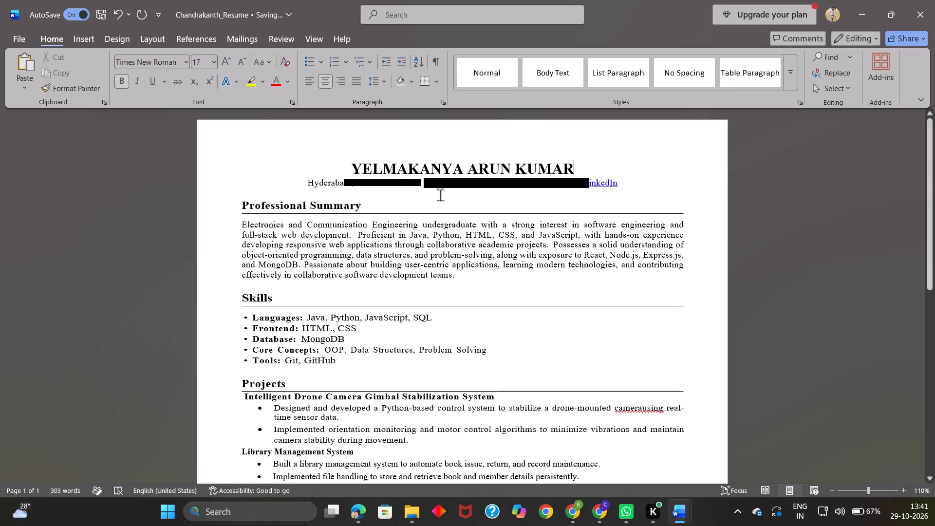
Start editing the contact details line below the name heading.
{"action": "left_click", "coordinate": [422, 181]}
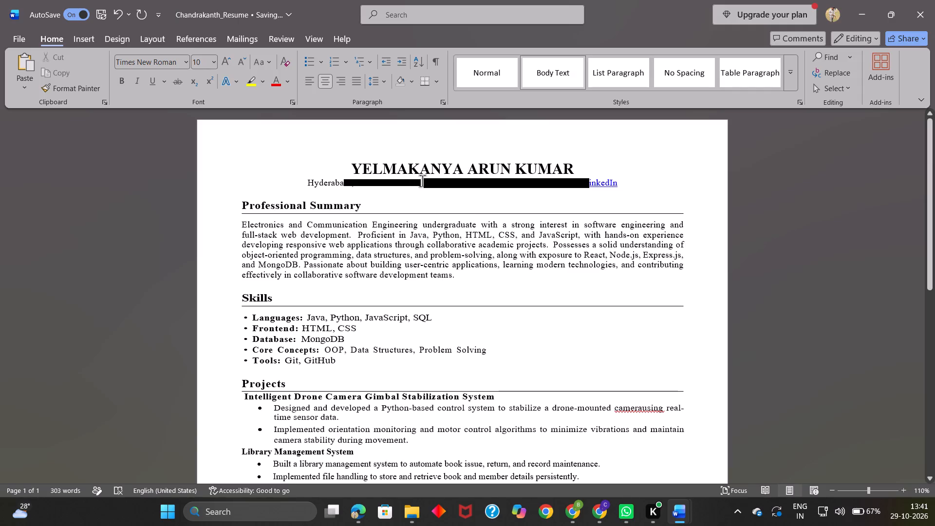
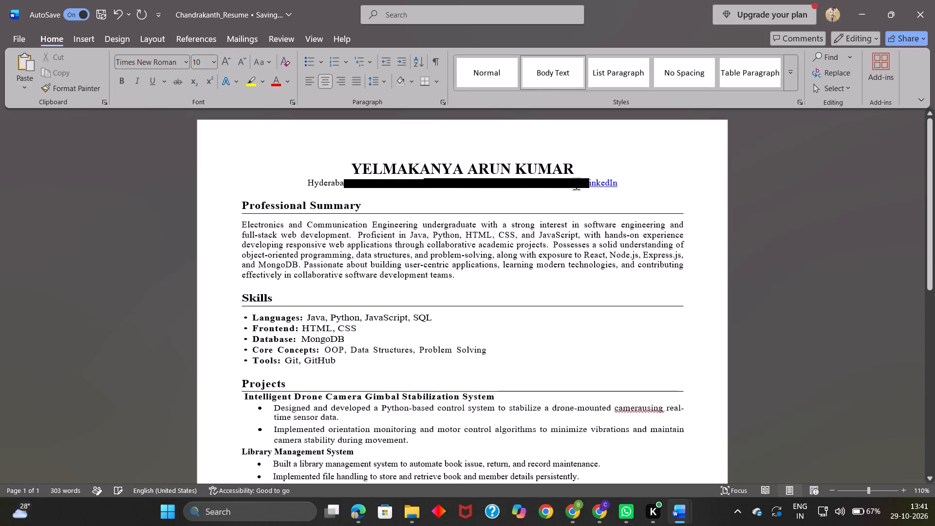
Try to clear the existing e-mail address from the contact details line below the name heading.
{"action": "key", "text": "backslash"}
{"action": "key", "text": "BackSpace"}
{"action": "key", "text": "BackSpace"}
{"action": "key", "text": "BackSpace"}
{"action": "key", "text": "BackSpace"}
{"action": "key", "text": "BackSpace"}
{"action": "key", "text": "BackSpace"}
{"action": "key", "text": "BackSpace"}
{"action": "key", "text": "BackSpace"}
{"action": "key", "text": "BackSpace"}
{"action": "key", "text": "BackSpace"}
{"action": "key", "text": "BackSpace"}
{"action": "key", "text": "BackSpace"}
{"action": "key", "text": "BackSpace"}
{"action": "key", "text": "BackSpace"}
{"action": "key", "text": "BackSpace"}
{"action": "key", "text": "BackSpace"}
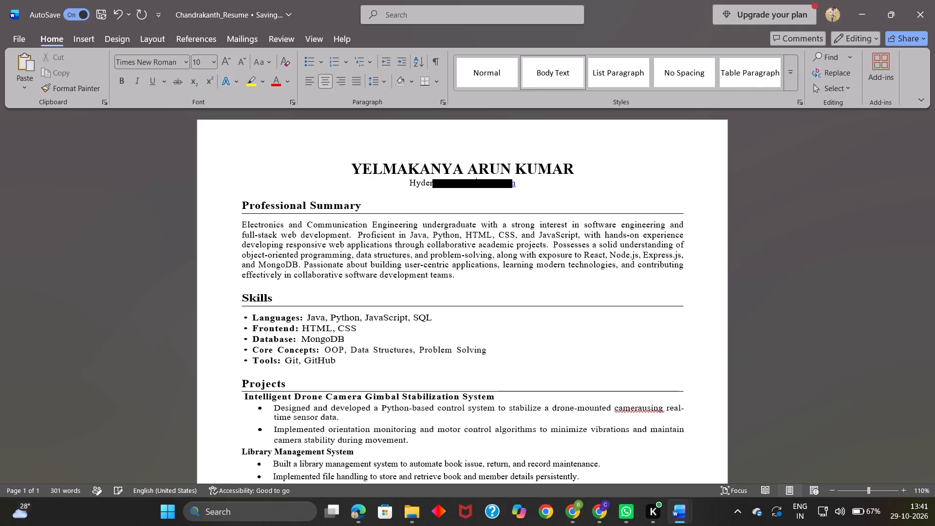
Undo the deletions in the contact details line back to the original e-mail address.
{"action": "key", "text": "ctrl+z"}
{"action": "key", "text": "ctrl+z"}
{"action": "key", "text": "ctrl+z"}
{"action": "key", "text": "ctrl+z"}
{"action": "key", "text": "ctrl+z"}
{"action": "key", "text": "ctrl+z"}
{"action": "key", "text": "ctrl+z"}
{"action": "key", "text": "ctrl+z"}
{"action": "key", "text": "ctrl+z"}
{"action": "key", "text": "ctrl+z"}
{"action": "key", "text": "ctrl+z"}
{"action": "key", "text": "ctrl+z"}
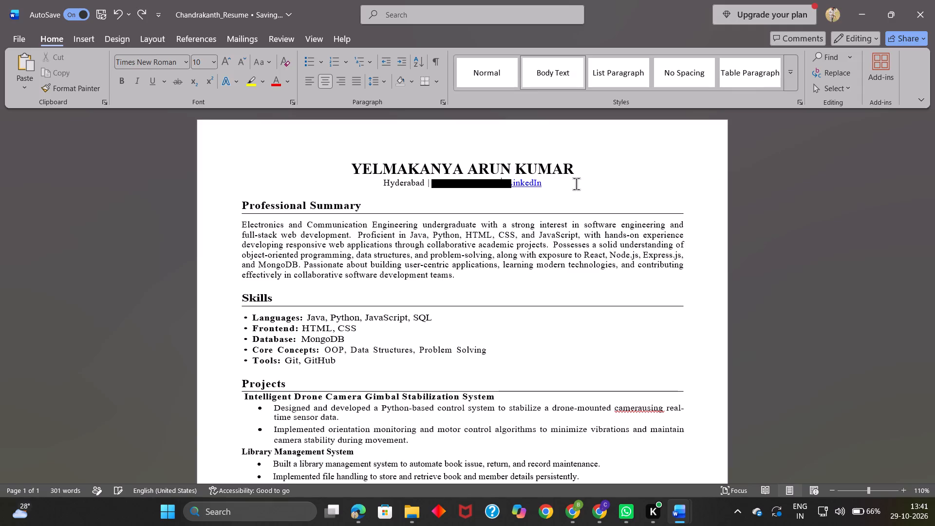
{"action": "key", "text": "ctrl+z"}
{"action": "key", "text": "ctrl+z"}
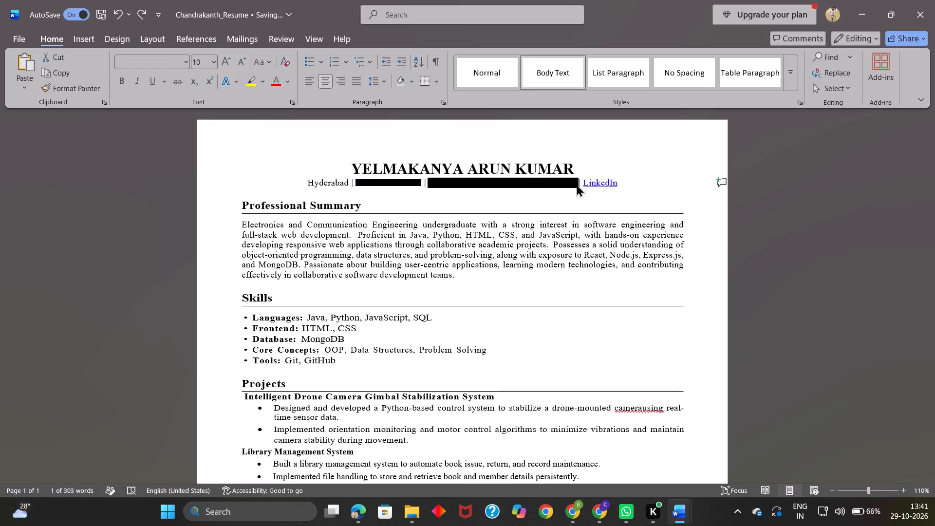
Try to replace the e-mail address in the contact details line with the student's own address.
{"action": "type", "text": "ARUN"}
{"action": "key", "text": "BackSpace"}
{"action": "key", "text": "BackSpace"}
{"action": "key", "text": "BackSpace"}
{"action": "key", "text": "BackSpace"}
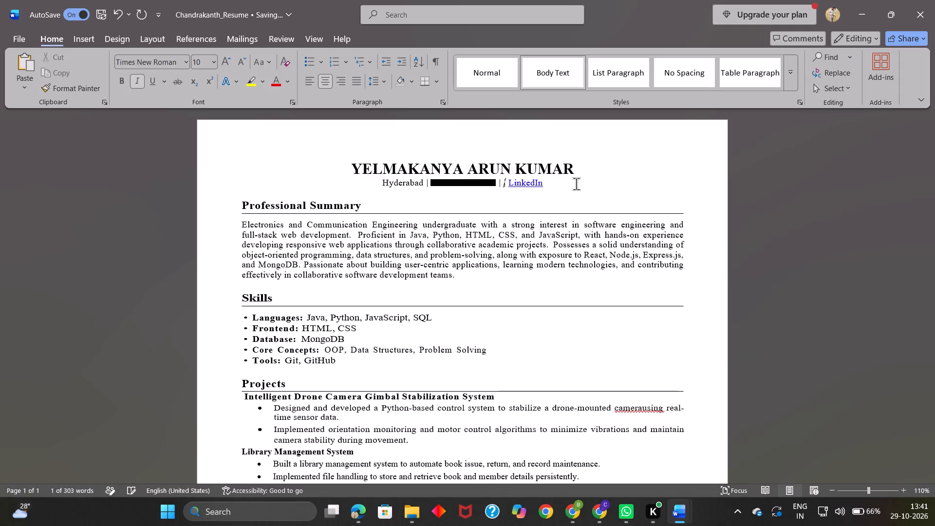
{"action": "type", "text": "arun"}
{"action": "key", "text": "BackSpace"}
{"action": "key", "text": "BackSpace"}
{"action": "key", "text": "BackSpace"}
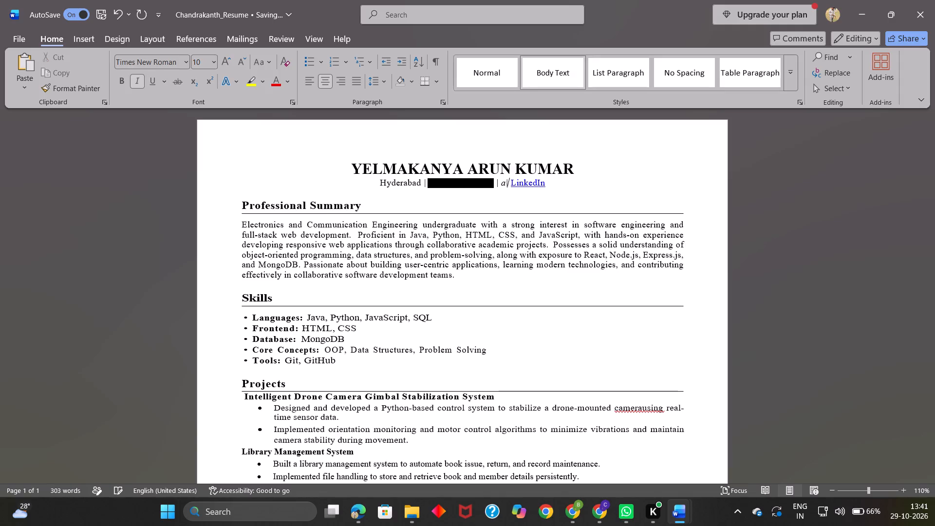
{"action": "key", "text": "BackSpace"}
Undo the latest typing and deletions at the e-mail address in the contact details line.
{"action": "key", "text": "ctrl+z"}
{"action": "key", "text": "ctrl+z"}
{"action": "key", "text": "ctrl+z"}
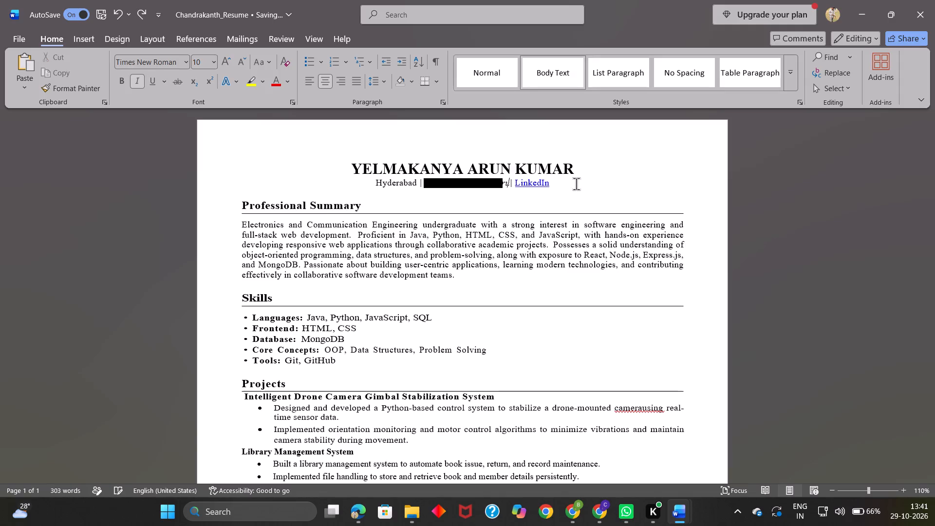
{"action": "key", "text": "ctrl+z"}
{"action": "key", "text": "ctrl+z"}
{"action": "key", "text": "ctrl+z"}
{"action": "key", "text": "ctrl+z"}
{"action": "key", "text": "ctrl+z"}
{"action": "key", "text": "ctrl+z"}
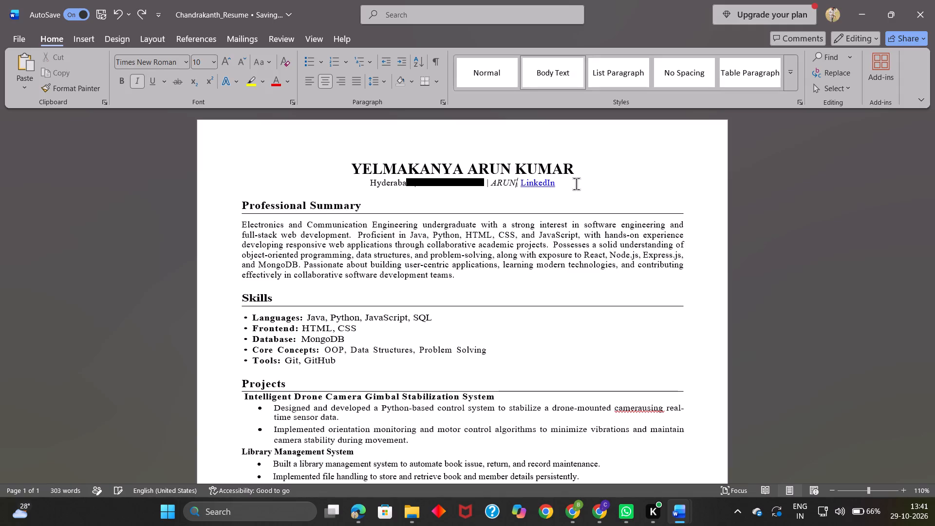
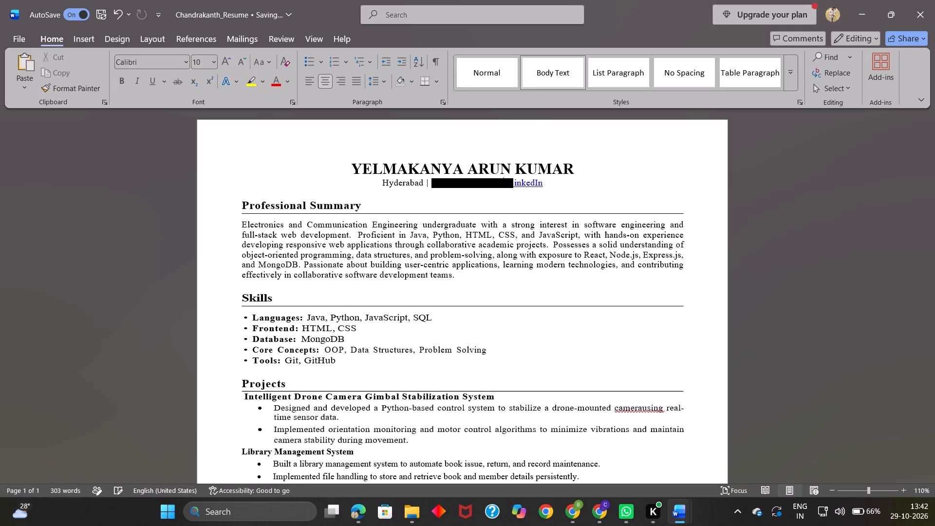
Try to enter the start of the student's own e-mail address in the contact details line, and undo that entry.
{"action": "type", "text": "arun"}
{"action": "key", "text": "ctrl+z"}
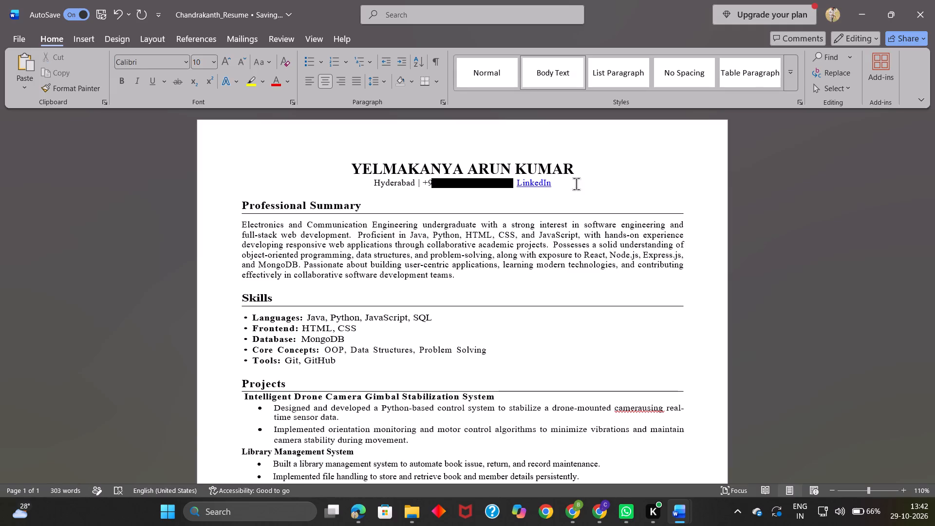
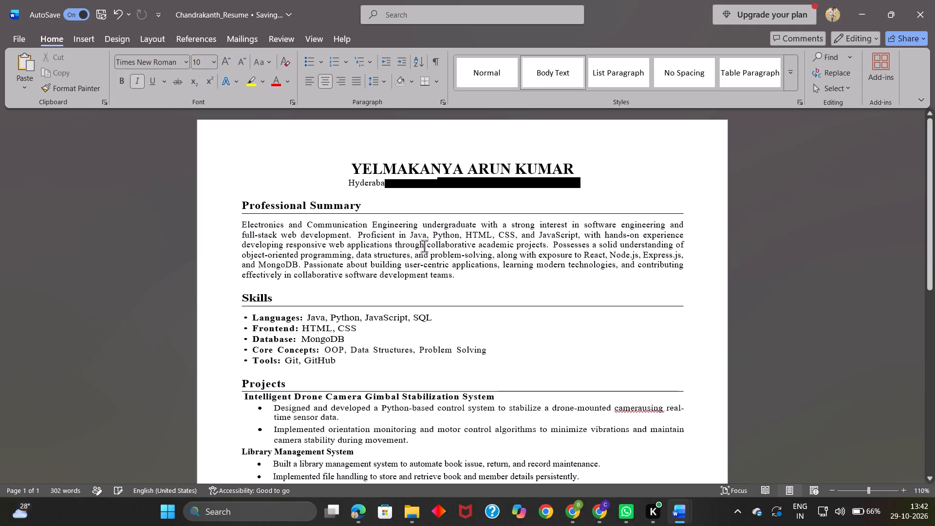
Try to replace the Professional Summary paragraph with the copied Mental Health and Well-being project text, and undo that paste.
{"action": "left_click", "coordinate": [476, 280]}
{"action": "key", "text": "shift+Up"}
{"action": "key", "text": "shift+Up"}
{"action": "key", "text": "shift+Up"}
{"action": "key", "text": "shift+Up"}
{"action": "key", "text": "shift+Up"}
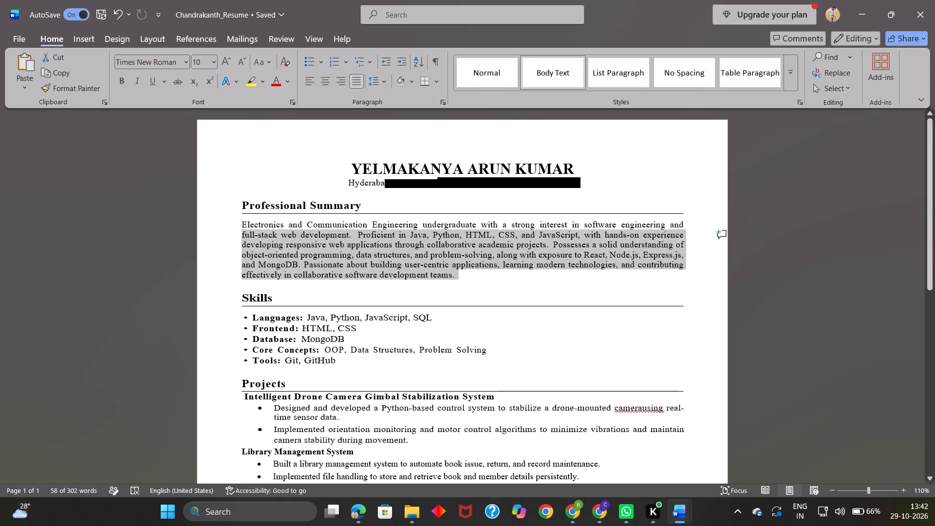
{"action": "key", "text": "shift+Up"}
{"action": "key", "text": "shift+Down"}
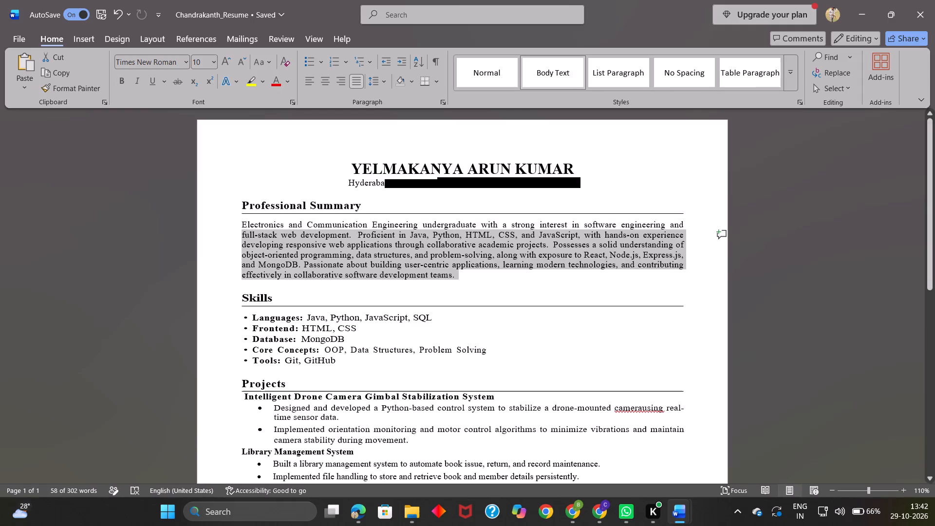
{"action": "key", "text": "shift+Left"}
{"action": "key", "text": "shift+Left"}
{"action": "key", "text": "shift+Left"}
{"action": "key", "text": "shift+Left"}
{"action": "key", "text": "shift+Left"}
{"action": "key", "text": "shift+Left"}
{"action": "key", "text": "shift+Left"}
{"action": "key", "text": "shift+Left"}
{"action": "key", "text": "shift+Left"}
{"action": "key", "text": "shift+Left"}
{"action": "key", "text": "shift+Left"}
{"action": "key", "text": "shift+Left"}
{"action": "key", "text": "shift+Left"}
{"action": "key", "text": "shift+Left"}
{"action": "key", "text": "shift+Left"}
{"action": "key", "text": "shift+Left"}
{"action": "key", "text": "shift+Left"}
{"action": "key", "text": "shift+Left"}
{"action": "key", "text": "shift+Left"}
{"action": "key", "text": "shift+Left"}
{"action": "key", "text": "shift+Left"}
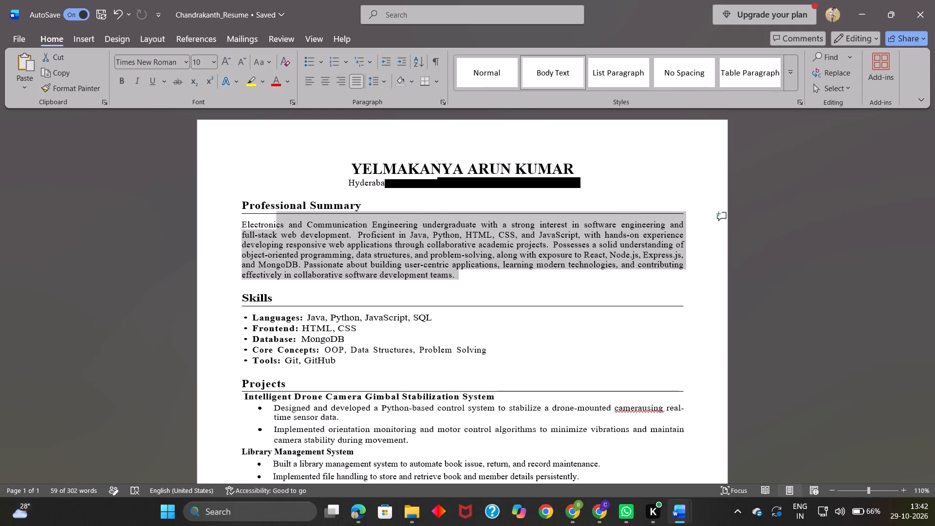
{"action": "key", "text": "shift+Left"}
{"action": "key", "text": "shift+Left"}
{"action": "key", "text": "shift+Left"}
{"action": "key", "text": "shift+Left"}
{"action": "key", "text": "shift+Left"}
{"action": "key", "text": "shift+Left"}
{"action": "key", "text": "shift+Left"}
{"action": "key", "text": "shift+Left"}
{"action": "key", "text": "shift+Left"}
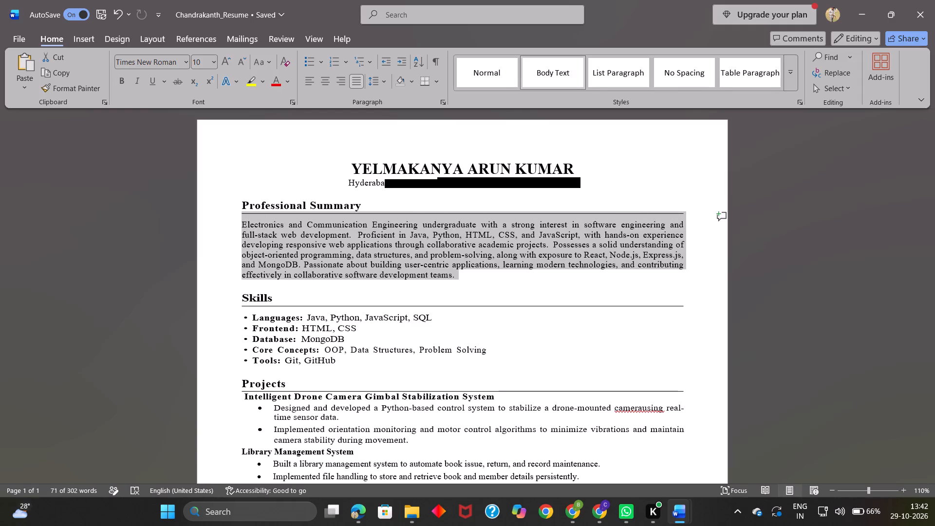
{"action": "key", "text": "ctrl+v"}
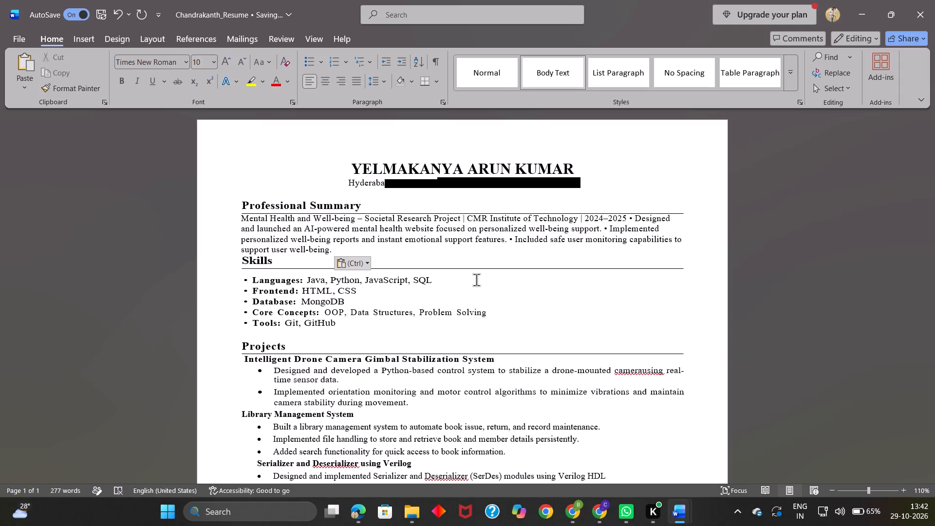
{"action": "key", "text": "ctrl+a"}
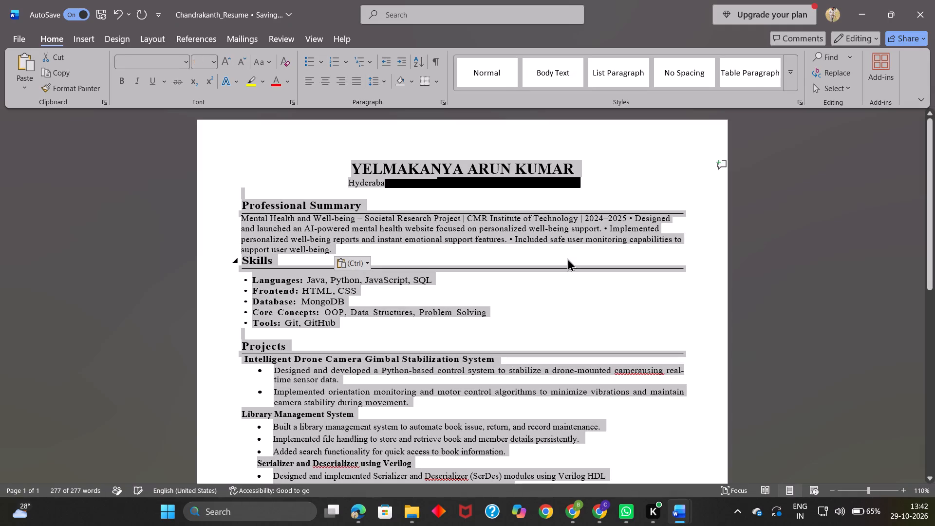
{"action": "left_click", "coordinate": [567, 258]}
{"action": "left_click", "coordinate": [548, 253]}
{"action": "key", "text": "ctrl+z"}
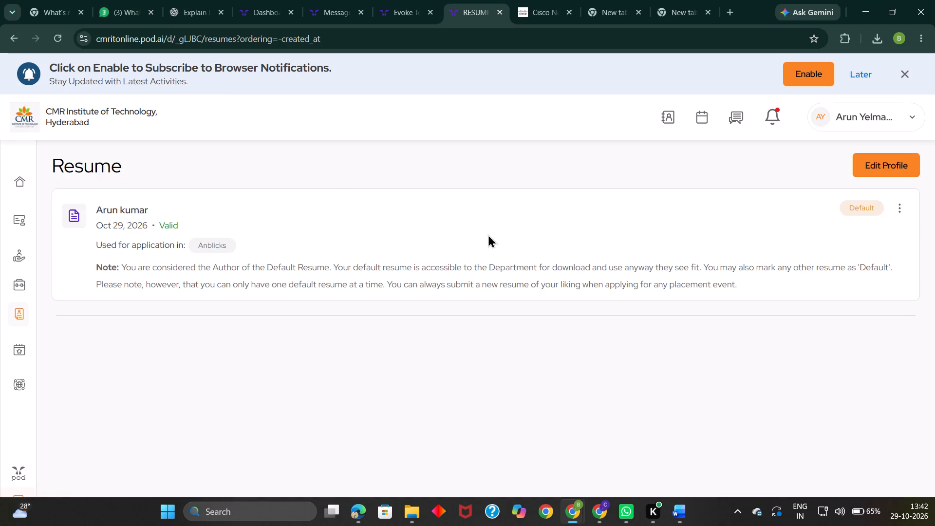
Copy the Artificial Intelligence and Machine Learning summary from ChatGPT and paste it over the resume's Professional Summary paragraph in Word.
{"action": "left_click", "coordinate": [169, 11]}
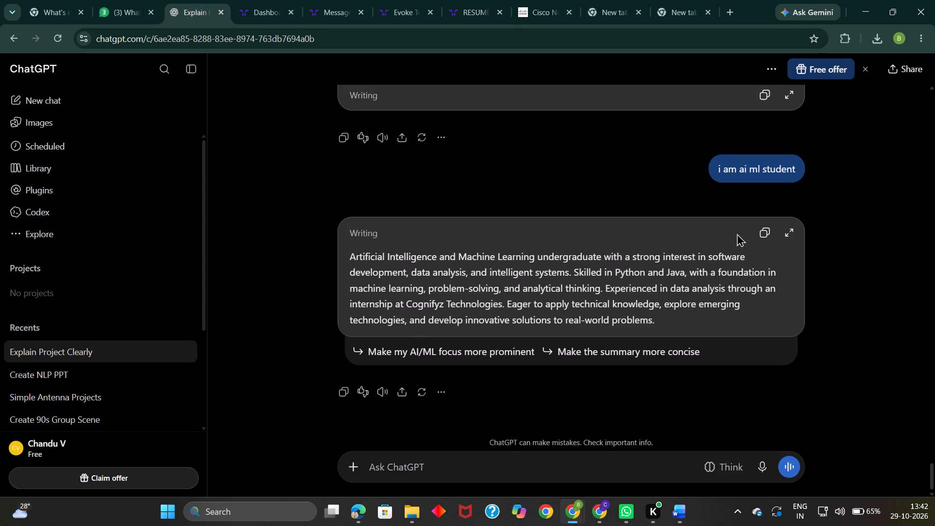
{"action": "left_click", "coordinate": [760, 240]}
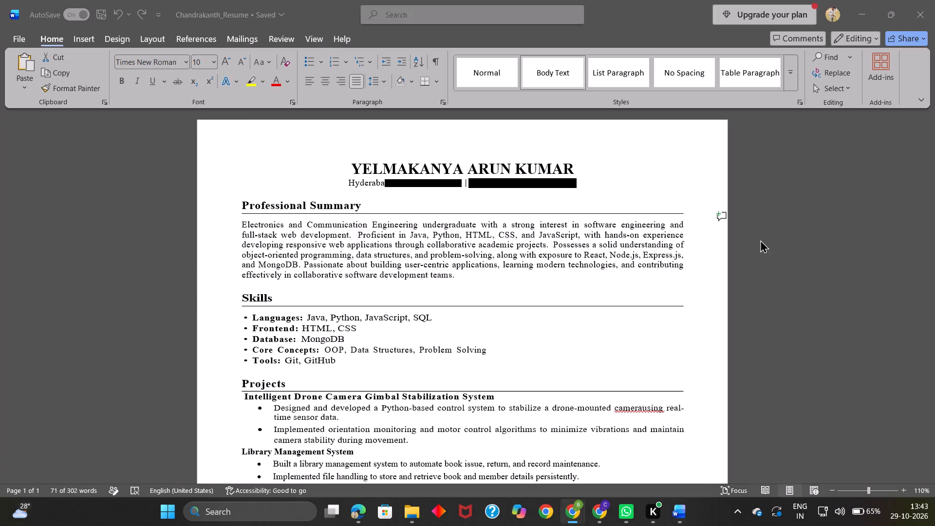
{"action": "key", "text": "ctrl+v"}
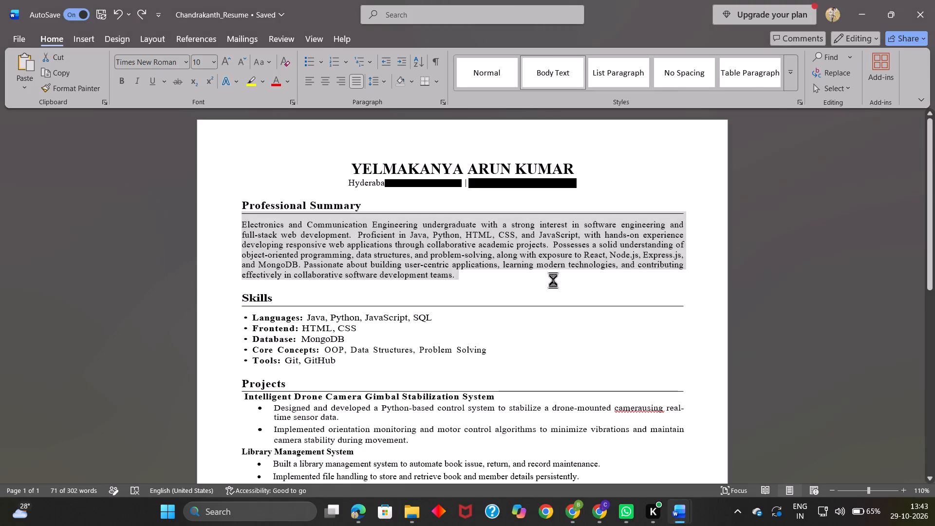
{"action": "key", "text": "ctrl+z"}
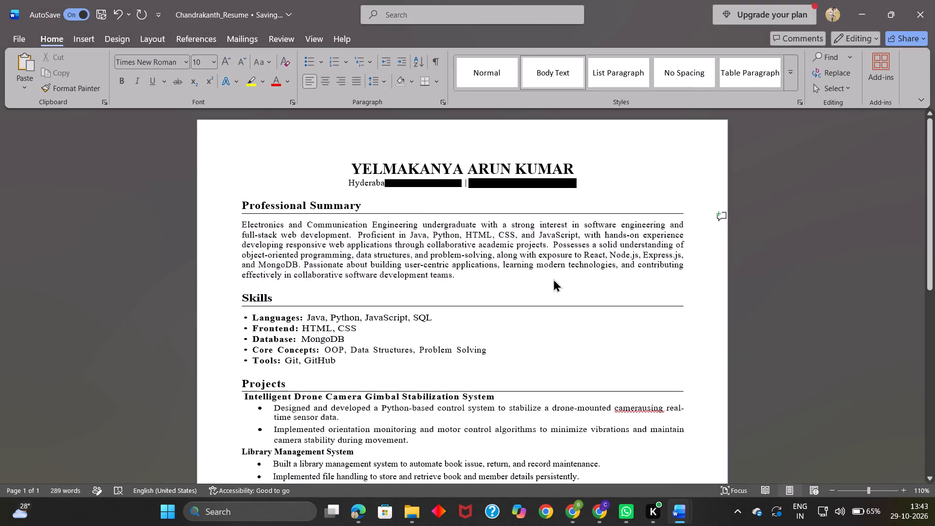
{"action": "key", "text": "ctrl+v"}
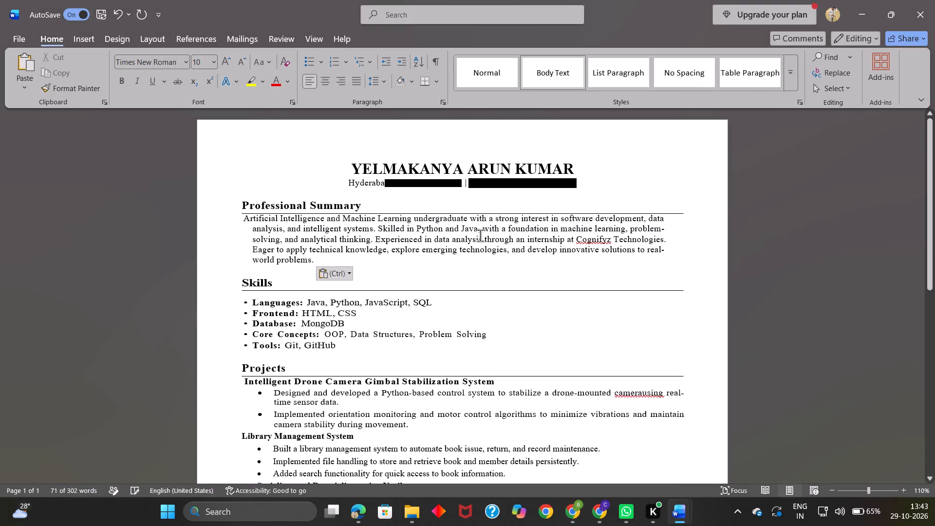
Insert a blank line between the Professional Summary heading and the new summary text.
{"action": "left_click", "coordinate": [245, 220]}
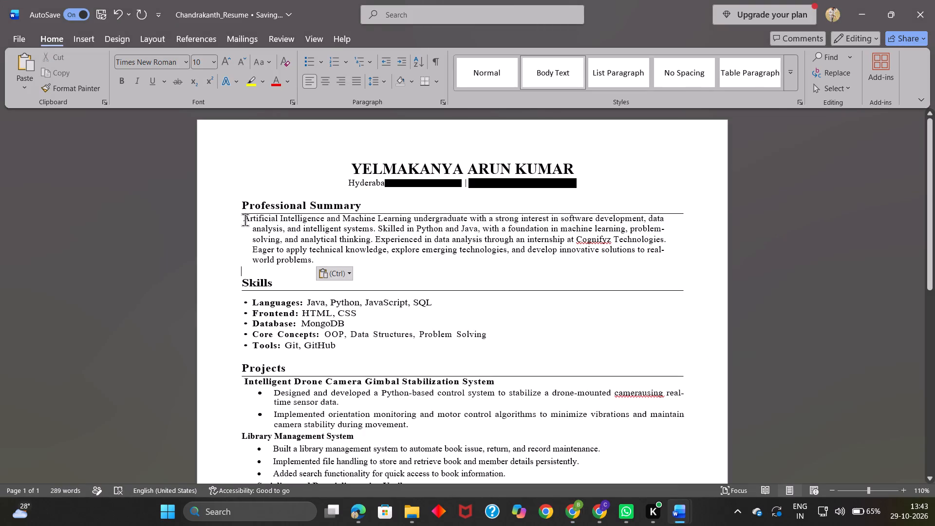
{"action": "key", "text": "Return"}
Try to remove the indent of the summary's second line by deleting the spaces around "data", and restore the space before it.
{"action": "key", "text": "Down"}
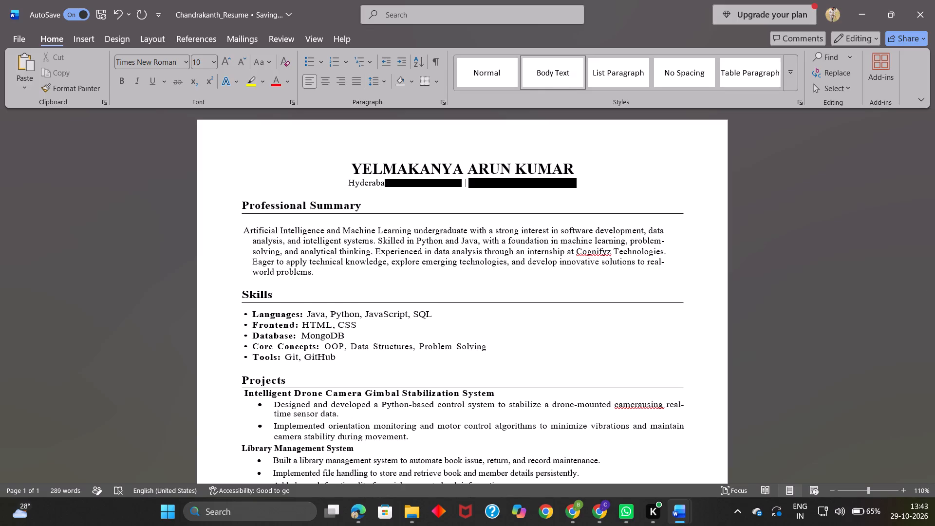
{"action": "key", "text": "BackSpace"}
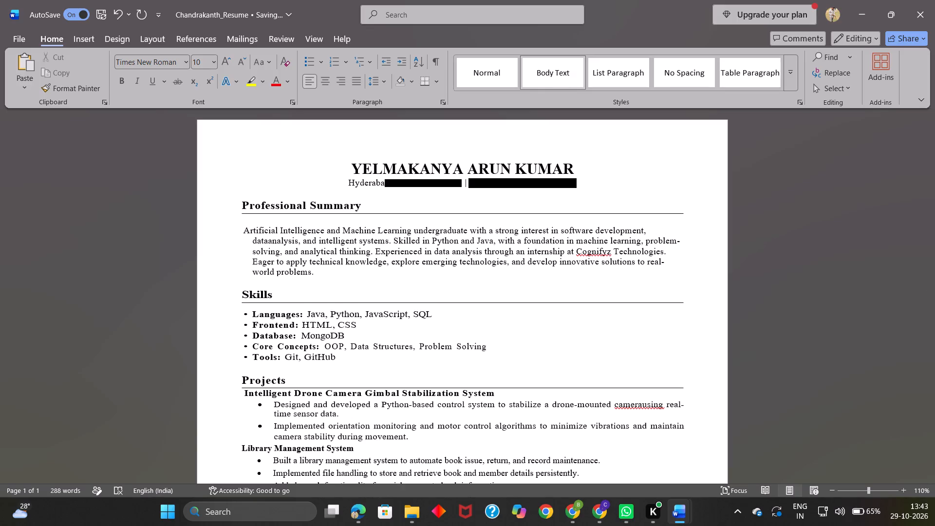
{"action": "left_click", "coordinate": [244, 240]}
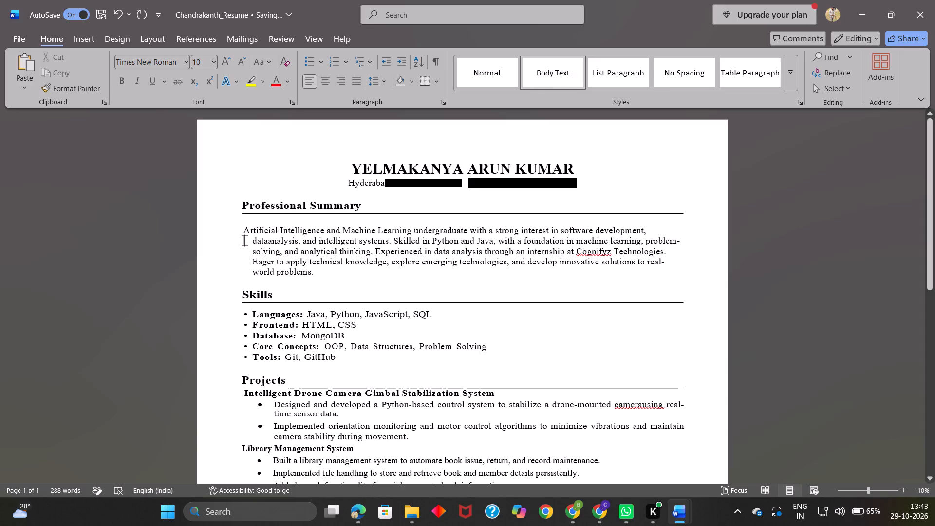
{"action": "key", "text": "BackSpace"}
{"action": "key", "text": "space"}
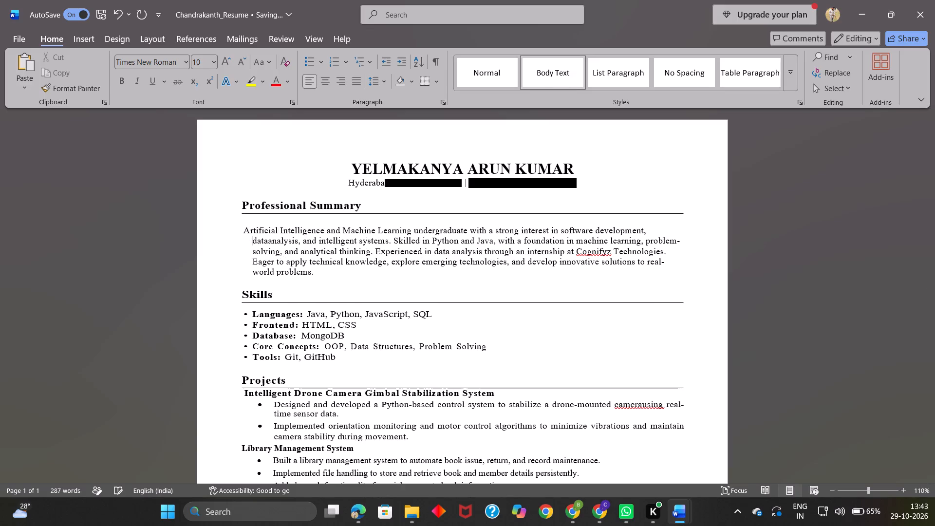
{"action": "key", "text": "space"}
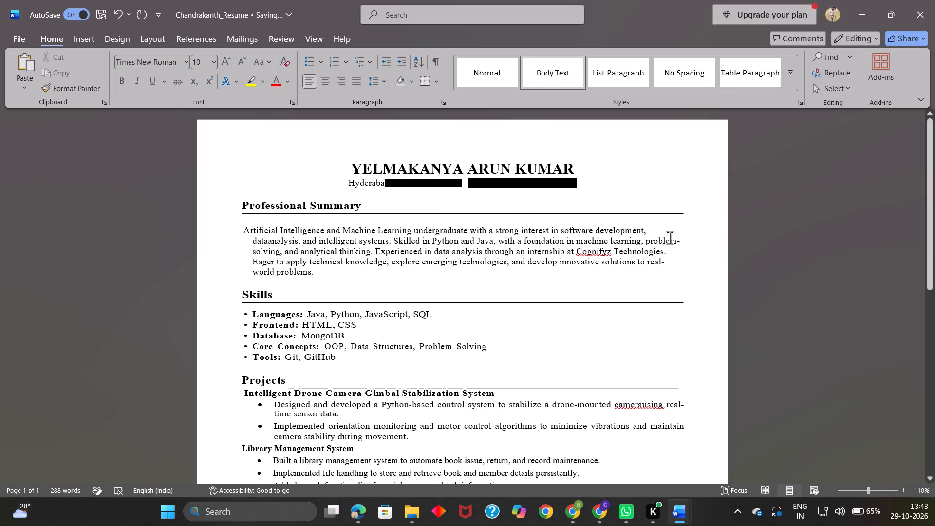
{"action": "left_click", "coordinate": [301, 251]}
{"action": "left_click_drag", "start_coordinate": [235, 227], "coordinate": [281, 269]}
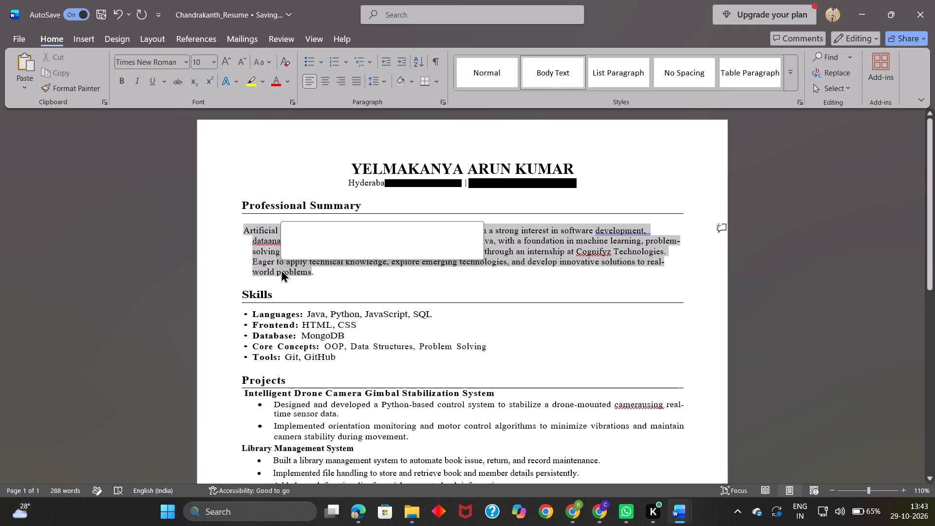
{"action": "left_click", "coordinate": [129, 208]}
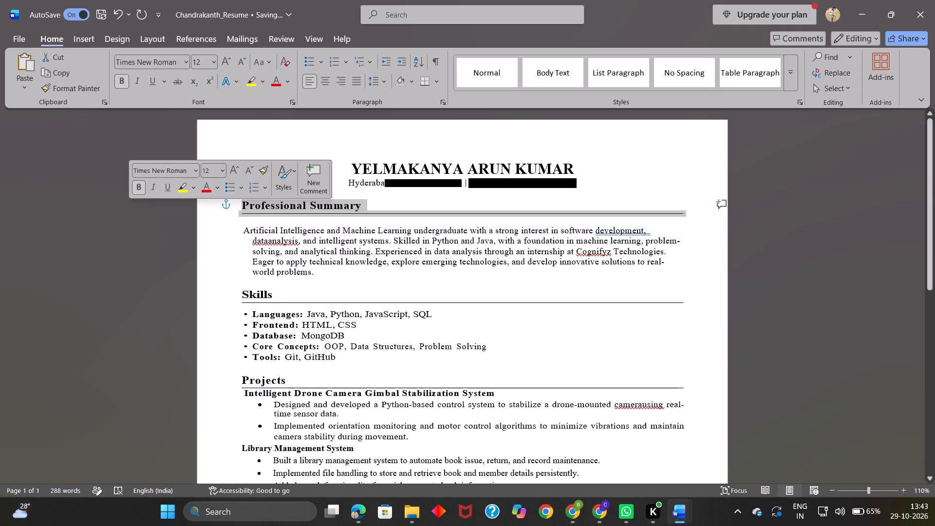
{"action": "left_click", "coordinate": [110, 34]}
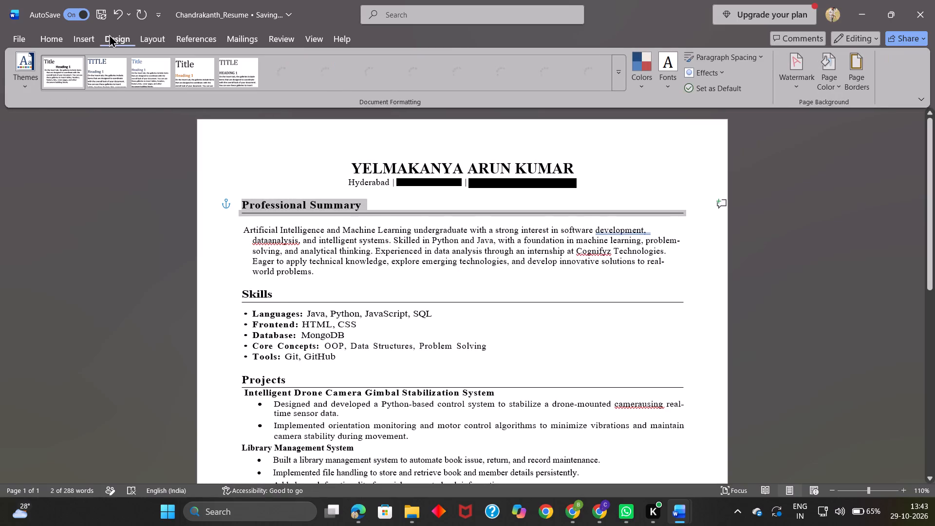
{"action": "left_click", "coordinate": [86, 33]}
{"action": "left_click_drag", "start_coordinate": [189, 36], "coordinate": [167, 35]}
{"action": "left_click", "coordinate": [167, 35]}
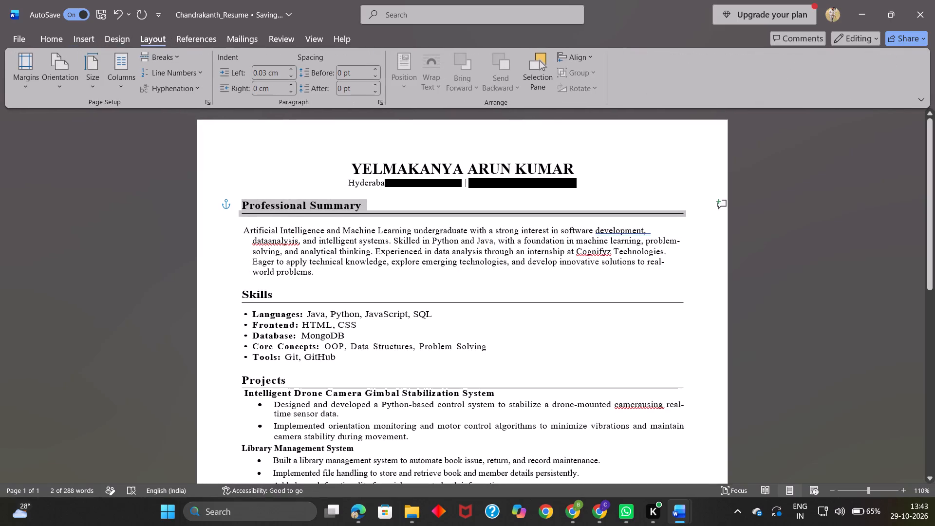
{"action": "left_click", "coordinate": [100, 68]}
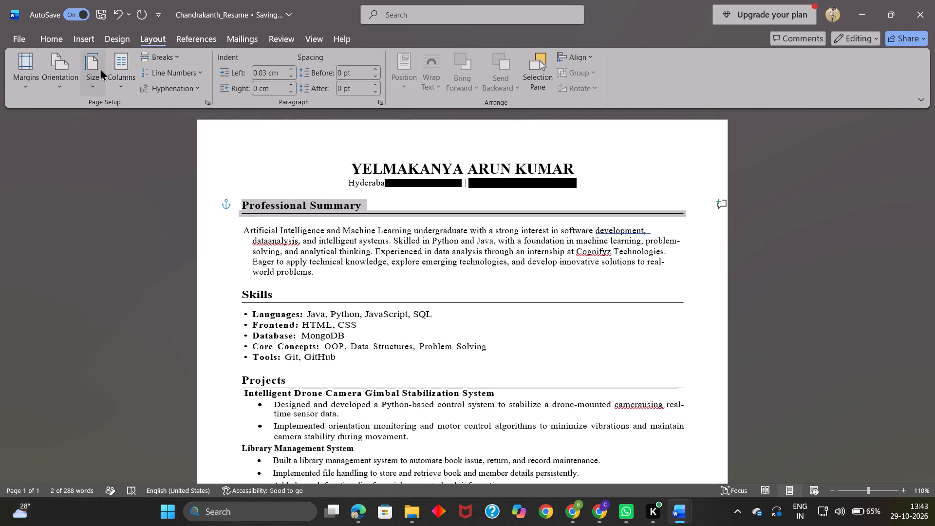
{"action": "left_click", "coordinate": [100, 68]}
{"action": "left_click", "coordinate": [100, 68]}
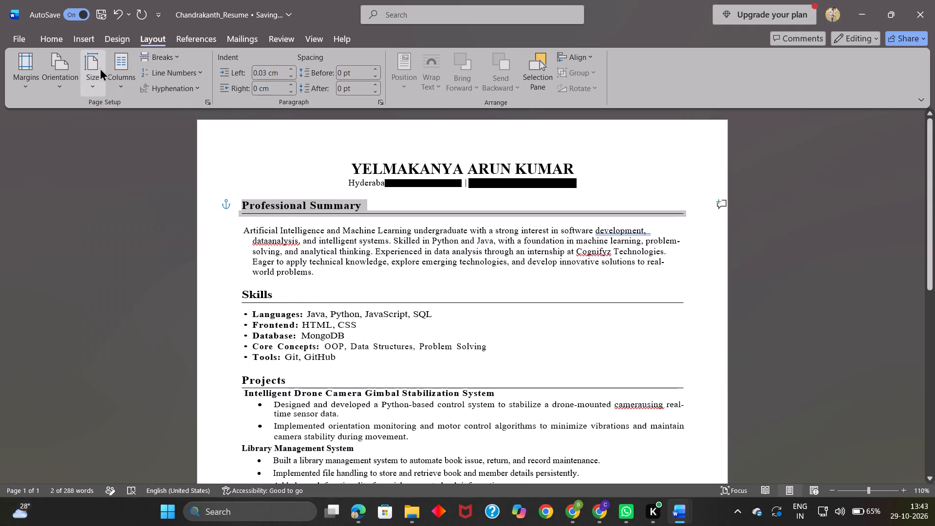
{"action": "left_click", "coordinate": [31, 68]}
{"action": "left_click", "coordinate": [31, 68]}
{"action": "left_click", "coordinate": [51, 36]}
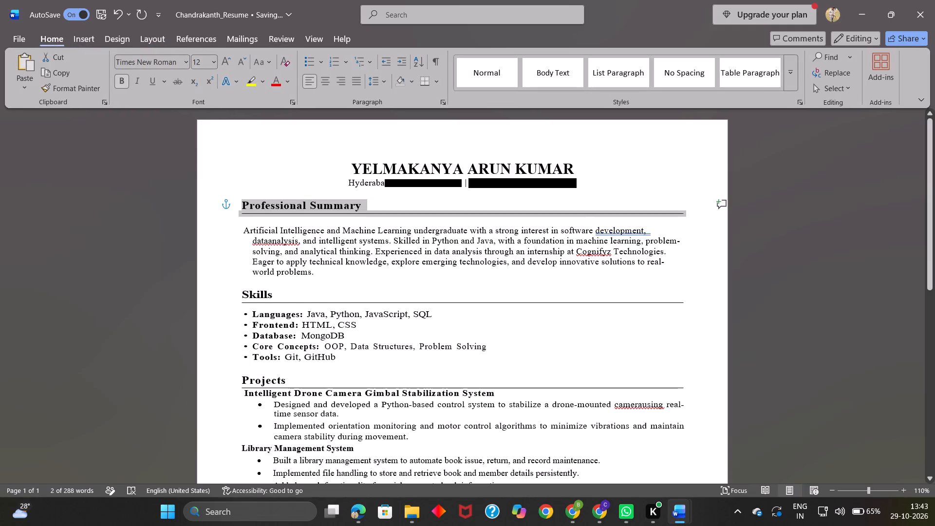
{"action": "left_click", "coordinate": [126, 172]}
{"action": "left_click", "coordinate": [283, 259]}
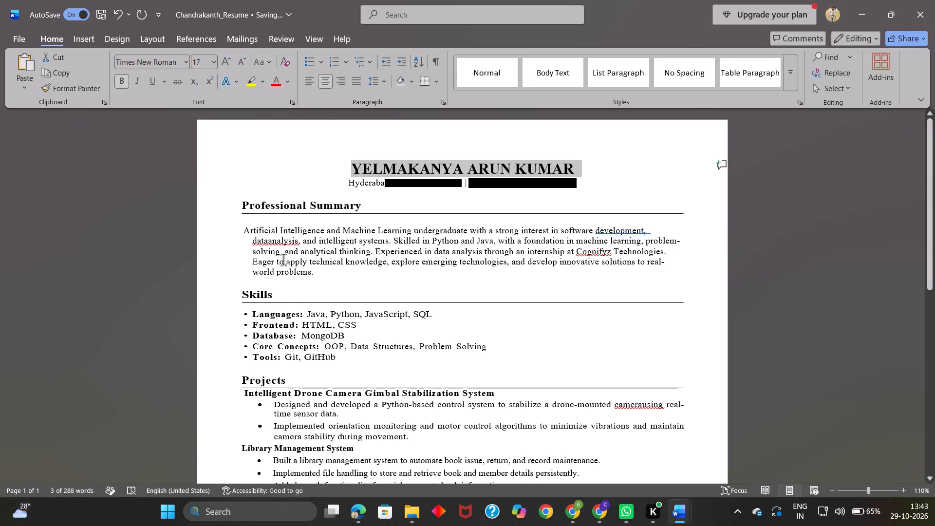
Justify the new Professional Summary paragraph so its lines align to both margins.
{"action": "left_click_drag", "start_coordinate": [243, 233], "coordinate": [314, 274]}
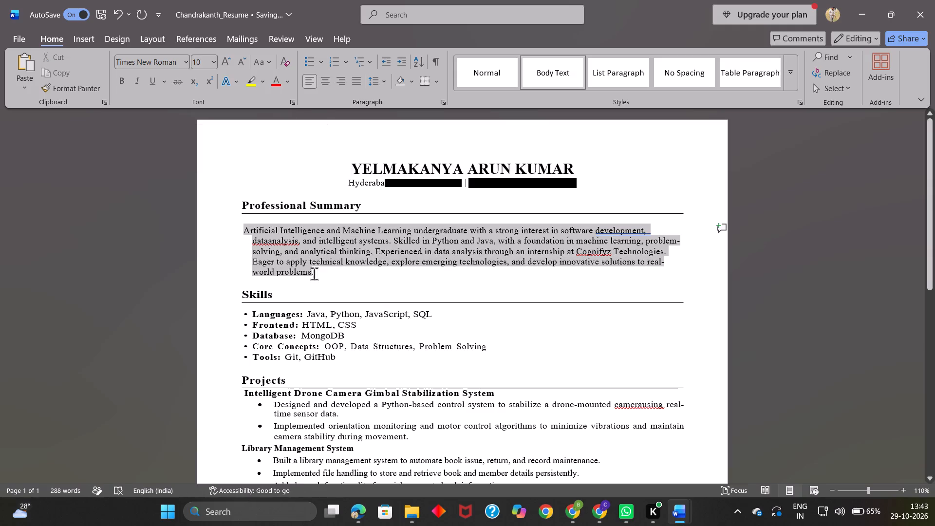
{"action": "left_click_drag", "start_coordinate": [314, 274], "coordinate": [318, 277]}
{"action": "left_click", "coordinate": [328, 83]}
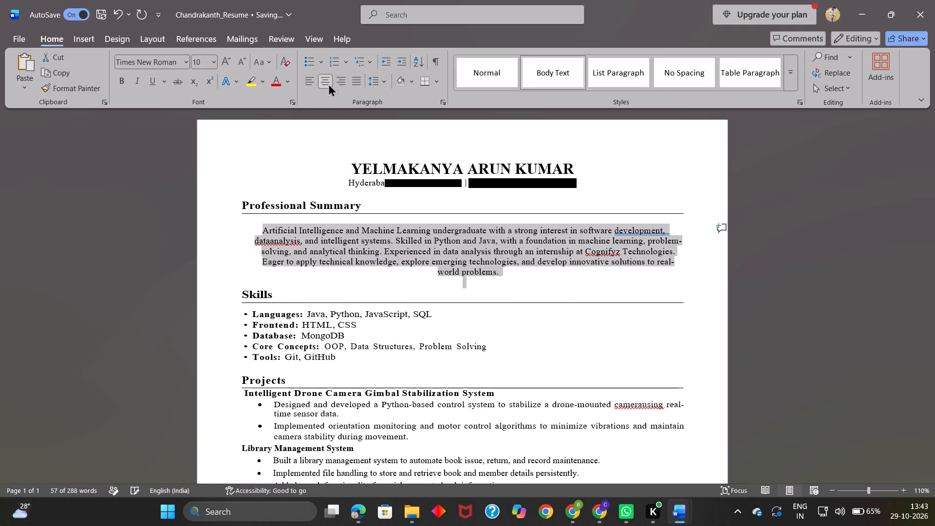
{"action": "left_click", "coordinate": [328, 83]}
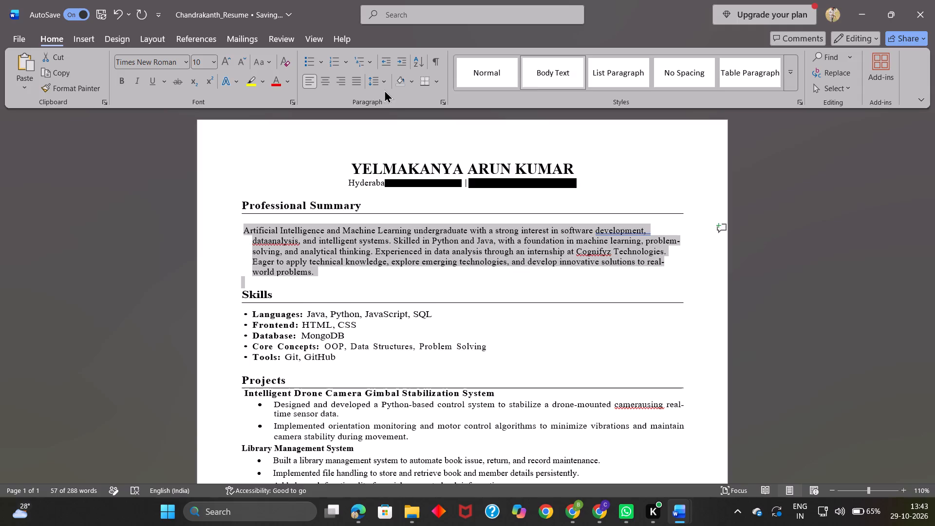
{"action": "left_click", "coordinate": [353, 82]}
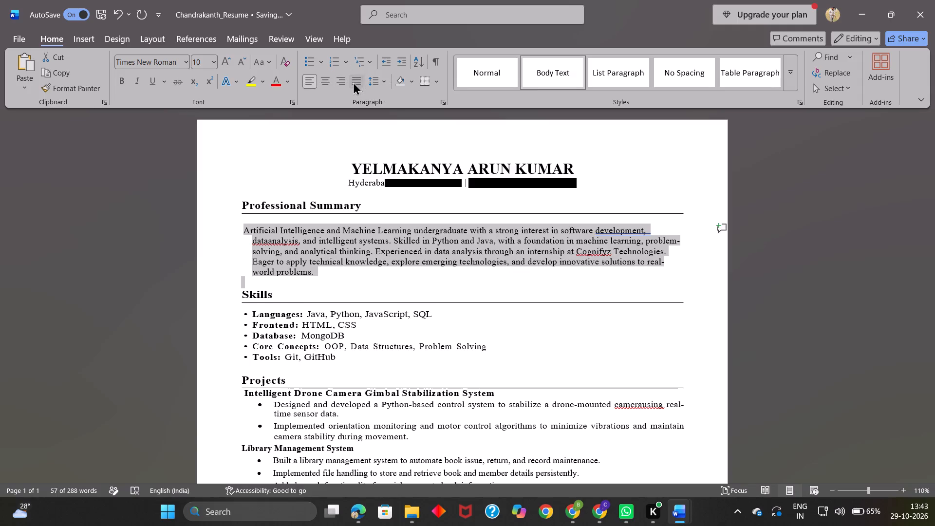
{"action": "left_click", "coordinate": [353, 82]}
{"action": "left_click", "coordinate": [353, 82]}
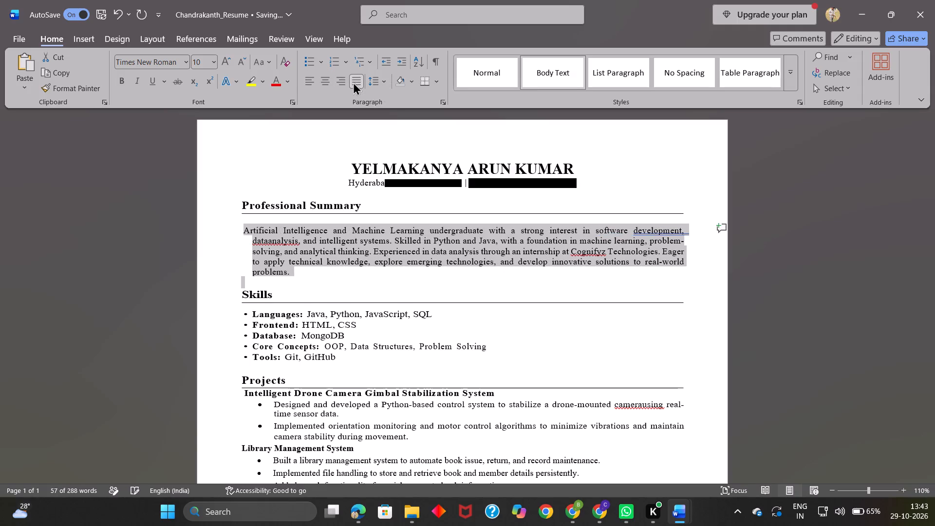
{"action": "left_click", "coordinate": [194, 318]}
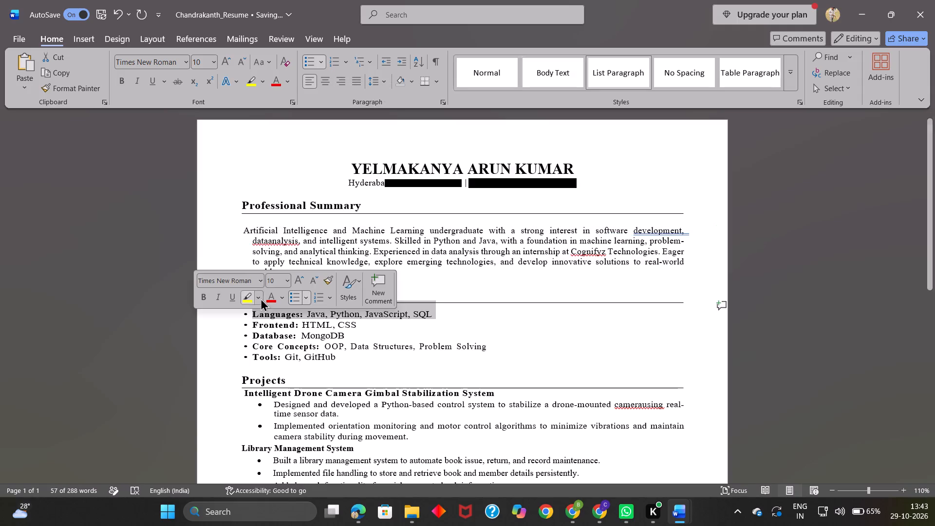
Indent the first line of the Professional Summary paragraph so it aligns with the lines below it.
{"action": "left_click", "coordinate": [230, 254]}
{"action": "left_click", "coordinate": [241, 250]}
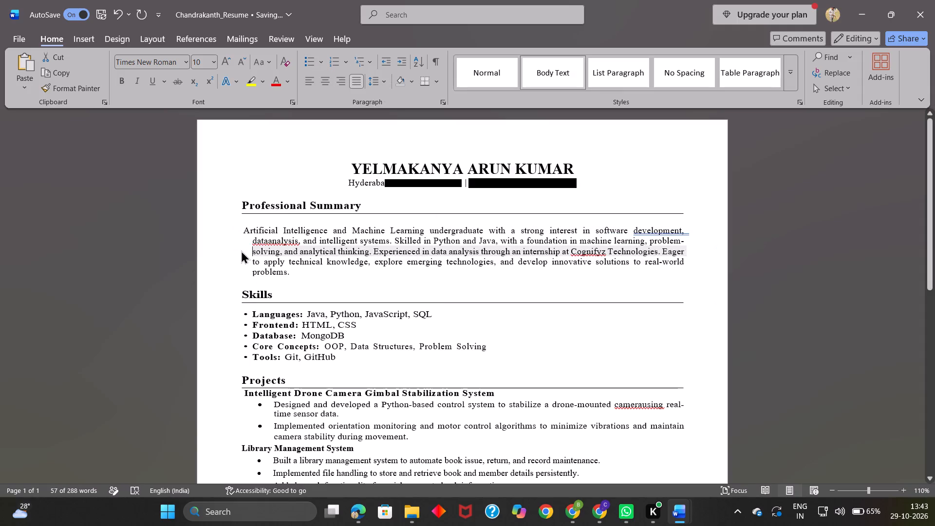
{"action": "left_click", "coordinate": [243, 235]}
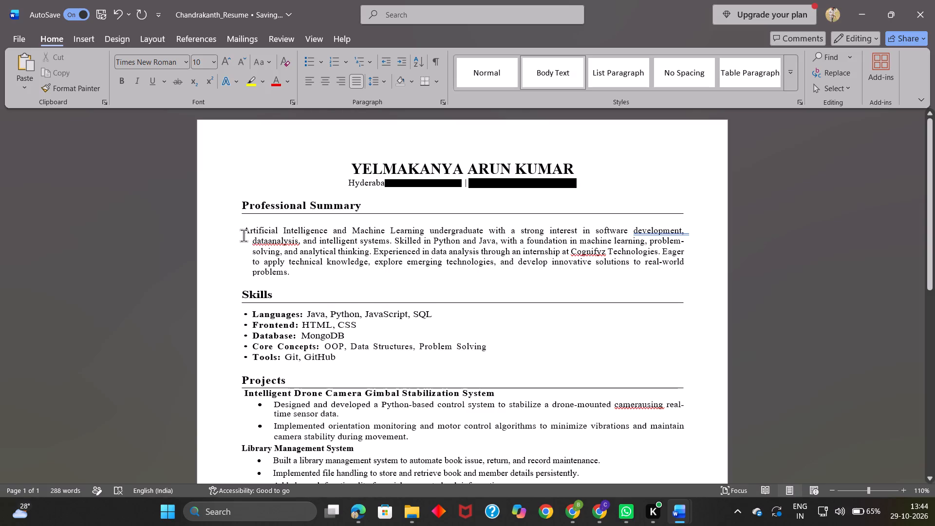
{"action": "left_click", "coordinate": [243, 235]}
{"action": "key", "text": "Up"}
{"action": "key", "text": "Left"}
{"action": "key", "text": "Left"}
{"action": "key", "text": "Tab"}
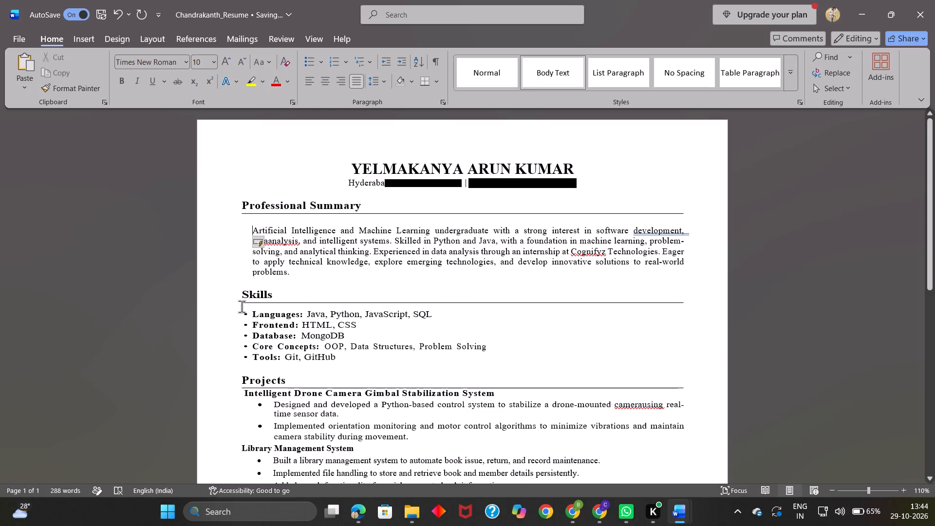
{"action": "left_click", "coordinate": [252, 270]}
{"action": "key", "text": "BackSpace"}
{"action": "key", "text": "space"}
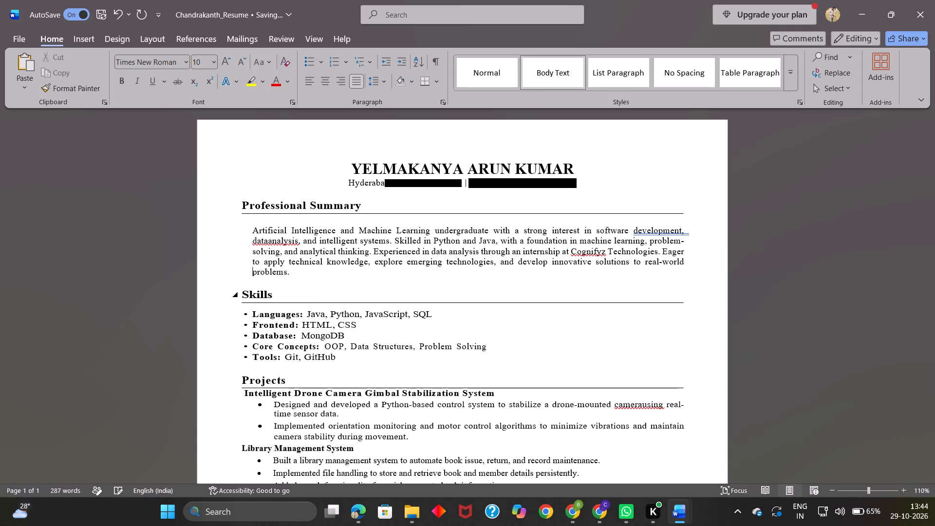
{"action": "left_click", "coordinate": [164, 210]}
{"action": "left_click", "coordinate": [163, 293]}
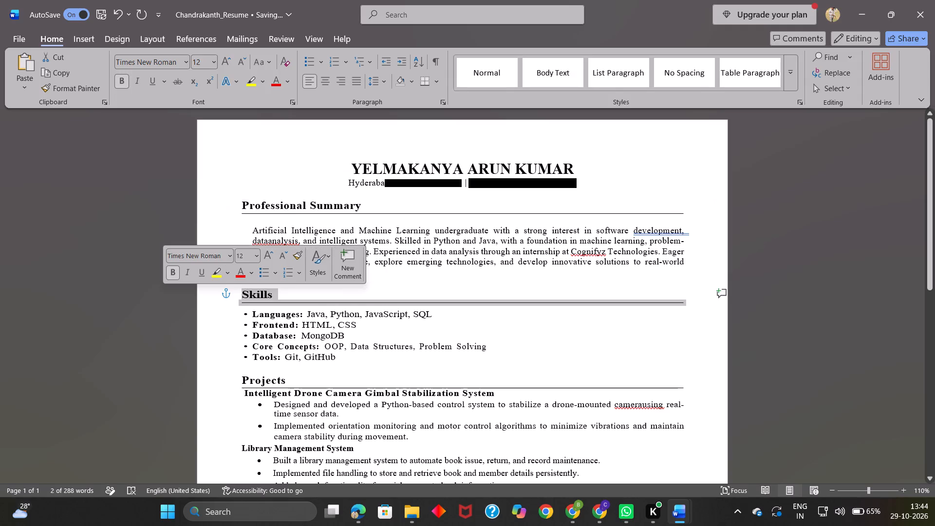
Insert the missing space between "data" and "analysis" in the Professional Summary.
{"action": "left_click", "coordinate": [270, 242]}
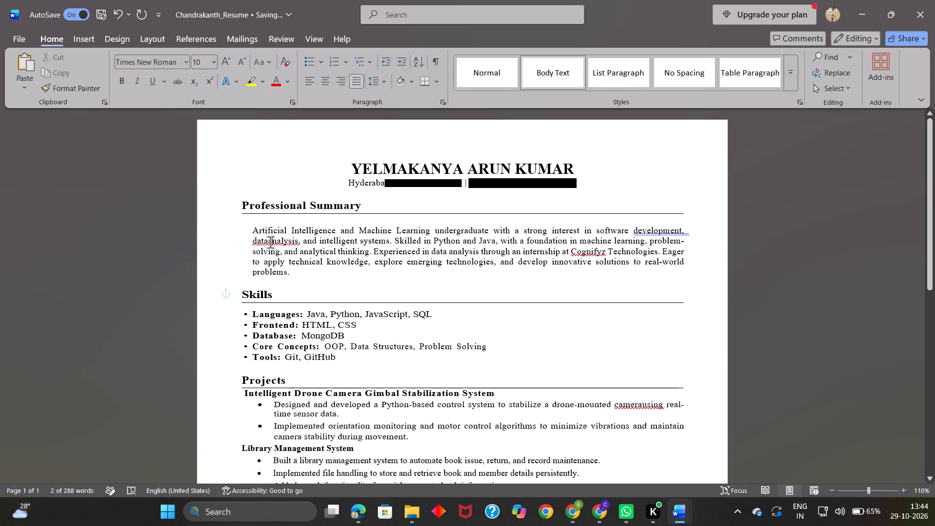
{"action": "key", "text": "Left"}
{"action": "key", "text": "space"}
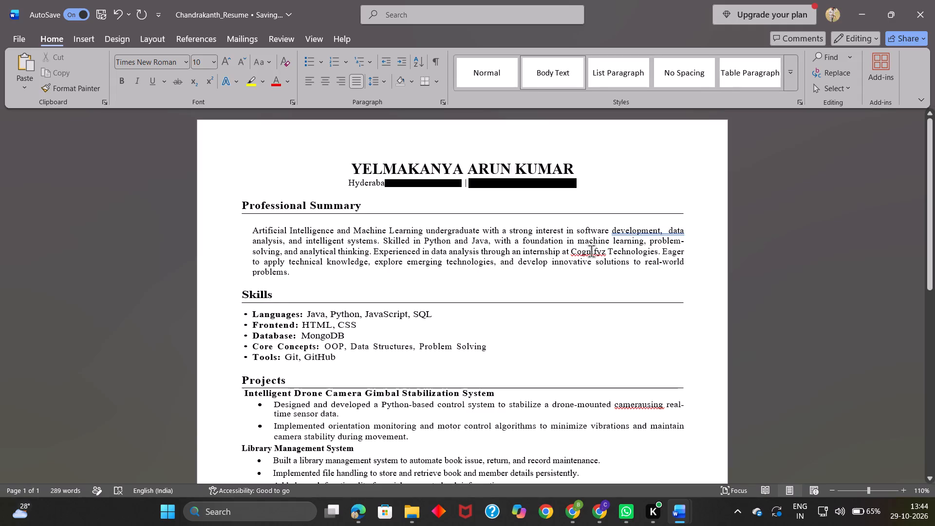
Remove JavaScript from the Languages line in the Skills section.
{"action": "scroll", "coordinate": [587, 255], "scroll_direction": "down", "scroll_amount": 1}
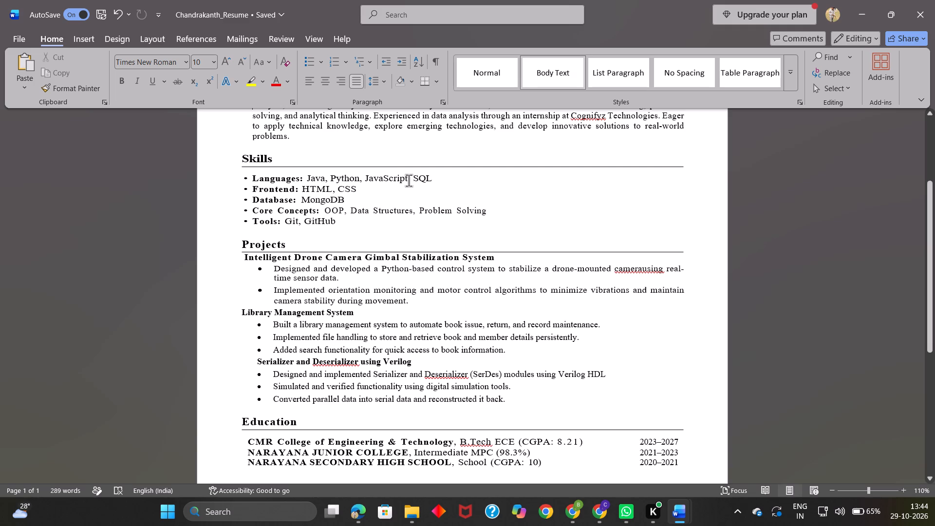
{"action": "left_click", "coordinate": [409, 180]}
{"action": "key", "text": "BackSpace"}
{"action": "key", "text": "BackSpace"}
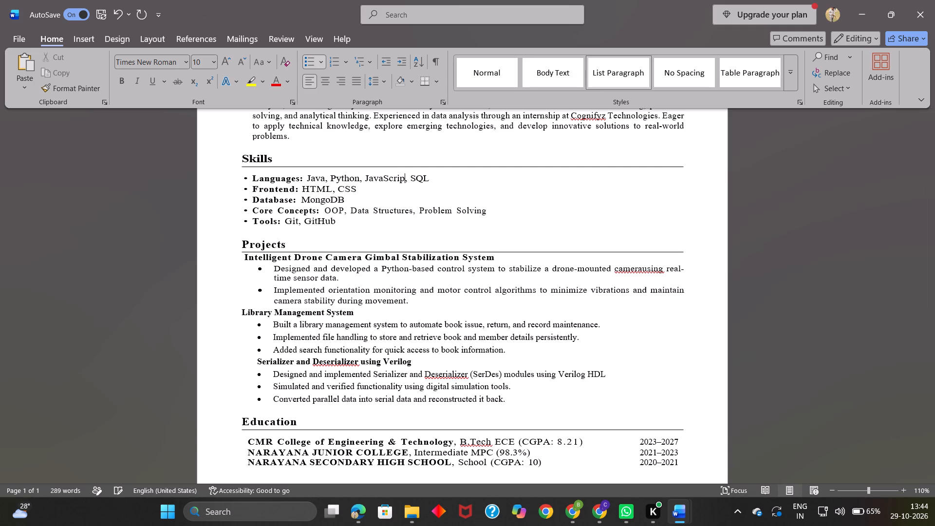
{"action": "key", "text": "BackSpace"}
{"action": "key", "text": "BackSpace"}
{"action": "key", "text": "BackSpace"}
{"action": "key", "text": "BackSpace"}
{"action": "key", "text": "BackSpace"}
{"action": "key", "text": "BackSpace"}
{"action": "key", "text": "BackSpace"}
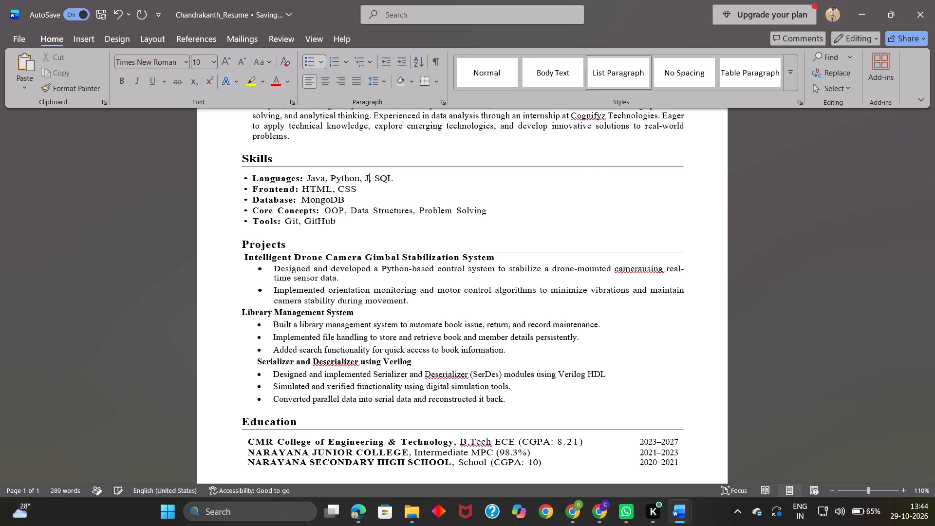
{"action": "key", "text": "BackSpace"}
{"action": "key", "text": "BackSpace"}
{"action": "key", "text": "BackSpace"}
Replace SQL with C at the end of the Languages line in the Skills section.
{"action": "key", "text": "Right"}
{"action": "key", "text": "Right"}
{"action": "key", "text": "Right"}
{"action": "key", "text": "Right"}
{"action": "key", "text": "Right"}
{"action": "key", "text": "BackSpace"}
{"action": "key", "text": "BackSpace"}
{"action": "key", "text": "BackSpace"}
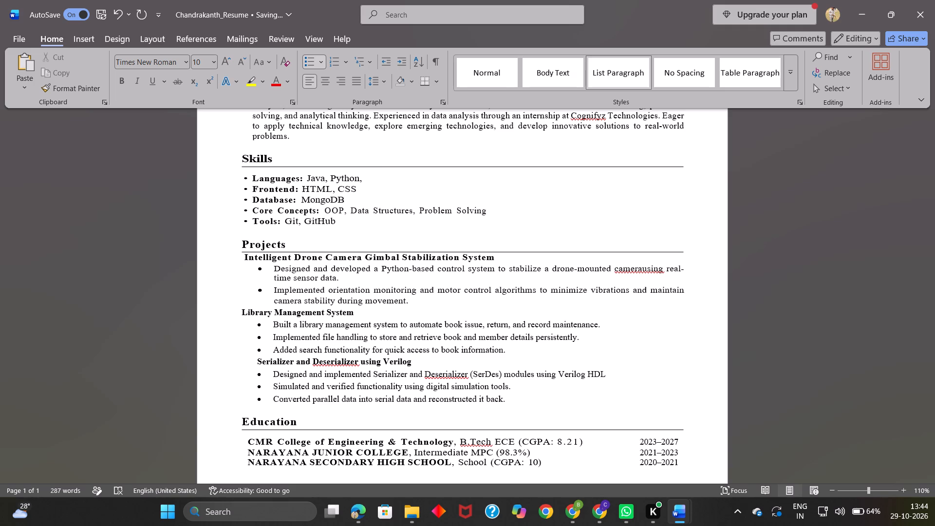
{"action": "key", "text": "c"}
{"action": "key", "text": "BackSpace"}
{"action": "key", "text": "shift+c"}
Replace the Frontend label in the Skills section with "Web technologies", keeping its colon.
{"action": "left_click", "coordinate": [298, 189]}
{"action": "key", "text": "Left"}
{"action": "key", "text": "BackSpace"}
{"action": "key", "text": "BackSpace"}
{"action": "key", "text": "BackSpace"}
{"action": "key", "text": "BackSpace"}
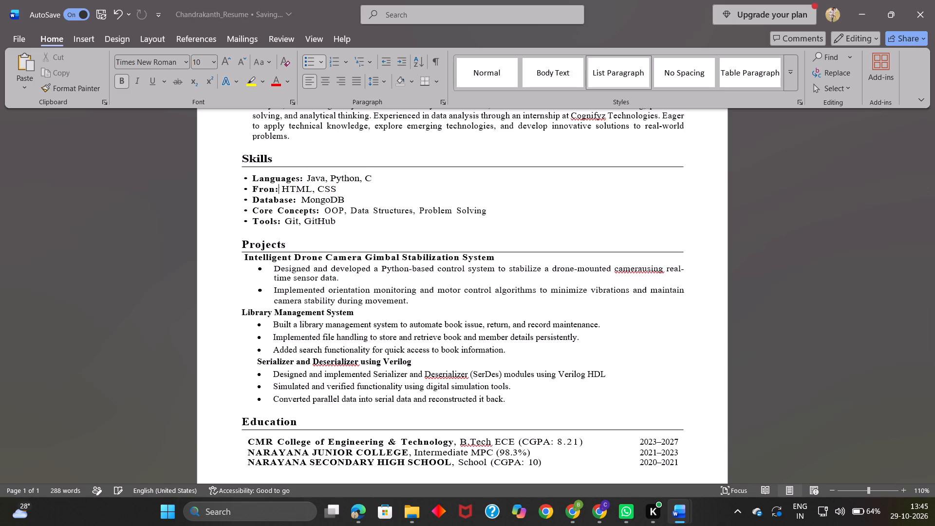
{"action": "key", "text": "BackSpace"}
{"action": "key", "text": "BackSpace"}
{"action": "key", "text": "BackSpace"}
{"action": "key", "text": "BackSpace"}
{"action": "type", "text": "we"}
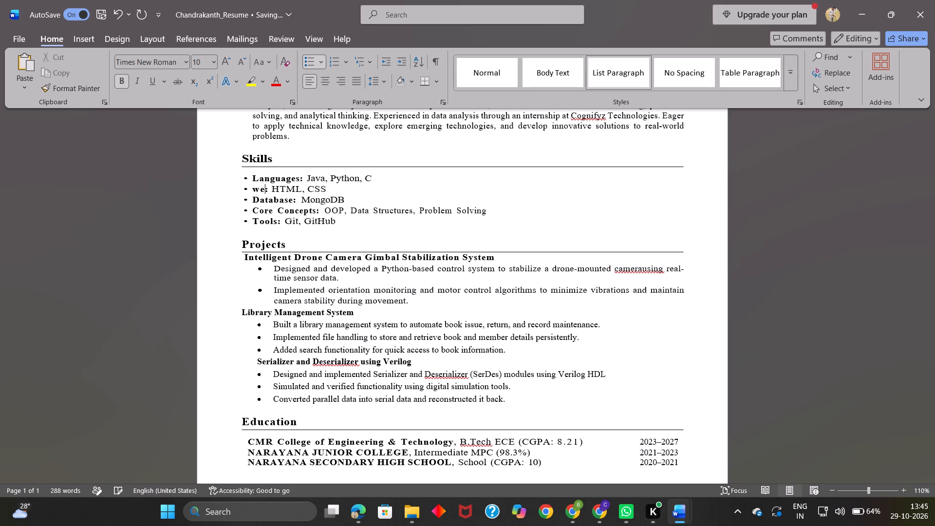
{"action": "key", "text": "BackSpace"}
{"action": "key", "text": "BackSpace"}
{"action": "type", "text": "We"}
{"action": "type", "text": "b te"}
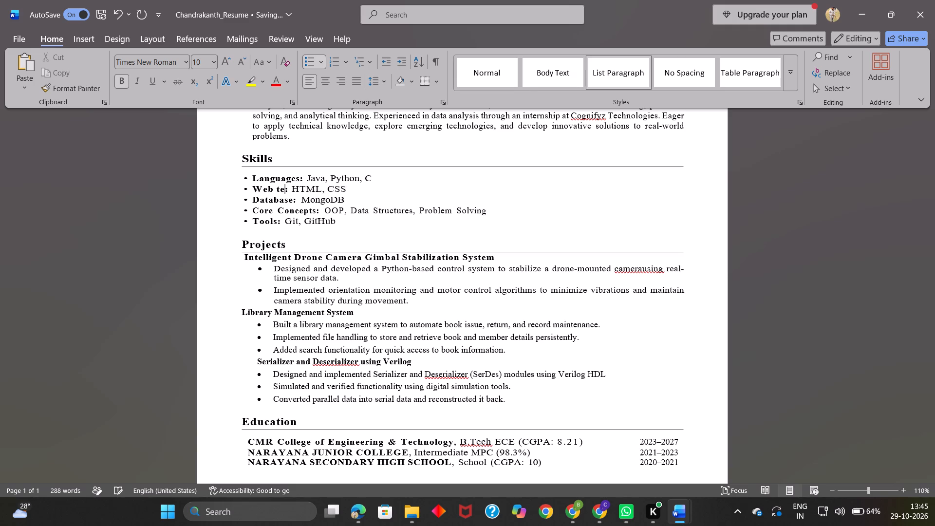
{"action": "type", "text": "chnologie"}
{"action": "key", "text": "BackSpace"}
{"action": "key", "text": "BackSpace"}
{"action": "type", "text": "ies"}
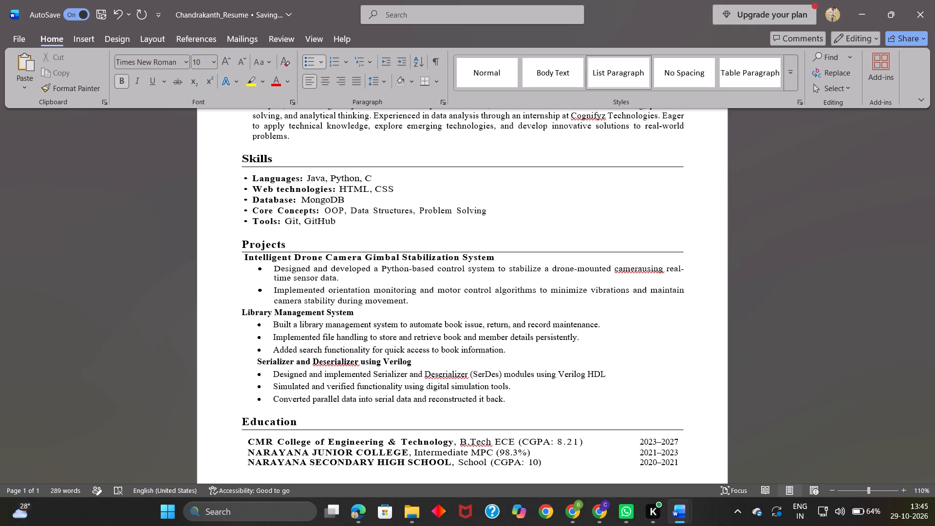
Capitalise the second word of the new skill label so it reads "Web Technologies".
{"action": "key", "text": "Left"}
{"action": "key", "text": "Left"}
{"action": "key", "text": "Left"}
{"action": "key", "text": "Left"}
{"action": "key", "text": "Left"}
{"action": "key", "text": "Left"}
{"action": "key", "text": "Left"}
{"action": "key", "text": "Left"}
{"action": "key", "text": "Left"}
{"action": "key", "text": "Left"}
{"action": "key", "text": "Left"}
{"action": "key", "text": "Left"}
{"action": "key", "text": "Right"}
{"action": "key", "text": "BackSpace"}
{"action": "key", "text": "shift+t"}
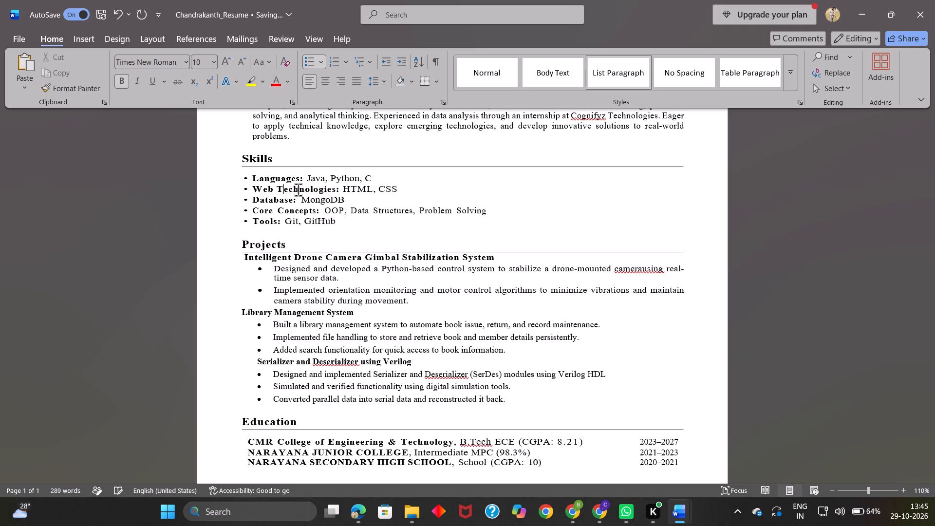
Add SQL after MongoDB on the Database line in the Skills section, separated by a comma and a space.
{"action": "key", "text": "Right"}
{"action": "key", "text": "Right"}
{"action": "key", "text": "Right"}
{"action": "key", "text": "Right"}
{"action": "key", "text": "Right"}
{"action": "key", "text": "Right"}
{"action": "key", "text": "Right"}
{"action": "key", "text": "Right"}
{"action": "key", "text": "Right"}
{"action": "key", "text": "Down"}
{"action": "key", "text": "Down"}
{"action": "key", "text": "Right"}
{"action": "key", "text": "Up"}
{"action": "key", "text": "Up"}
{"action": "key", "text": "Right"}
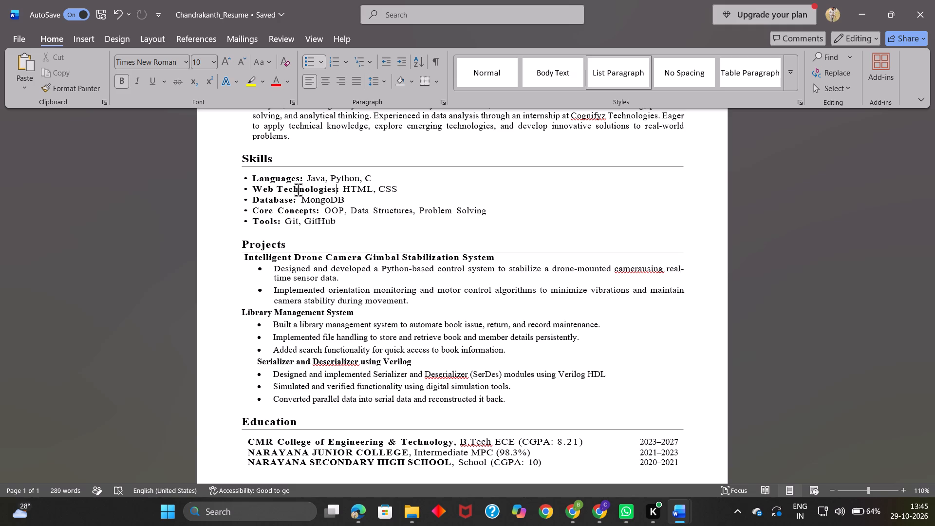
{"action": "key", "text": "Down"}
{"action": "key", "text": "Right"}
{"action": "key", "text": "comma"}
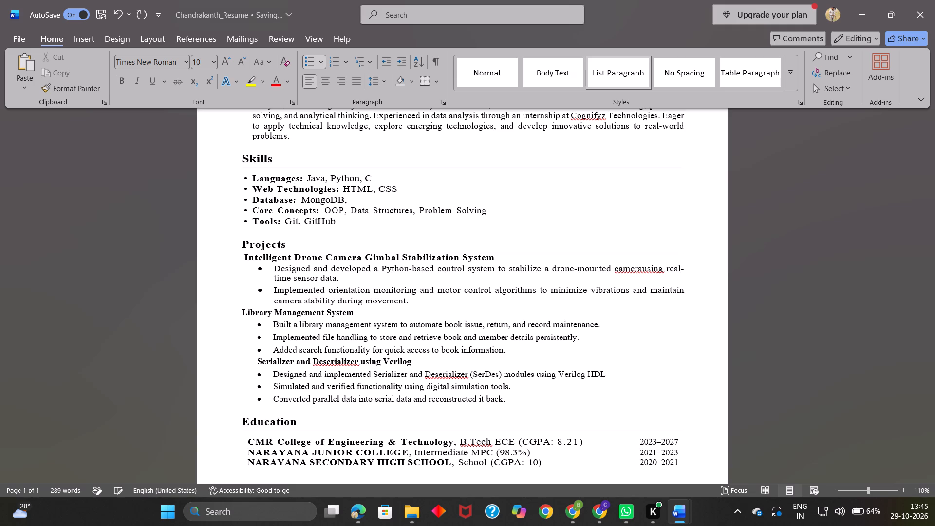
{"action": "type", "text": "sql"}
{"action": "key", "text": "BackSpace"}
{"action": "key", "text": "BackSpace"}
{"action": "key", "text": "BackSpace"}
{"action": "key", "text": "space"}
{"action": "type", "text": "DQL"}
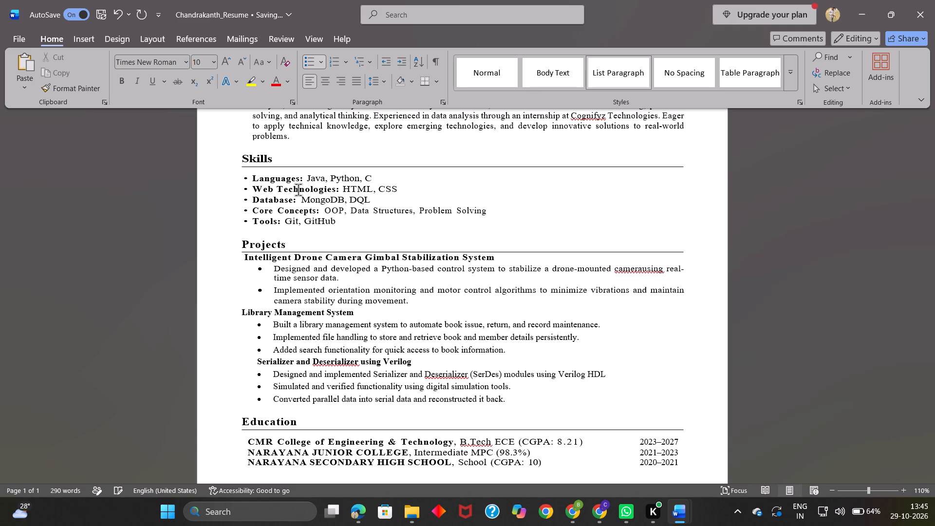
{"action": "key", "text": "Left"}
{"action": "key", "text": "Left"}
{"action": "key", "text": "BackSpace"}
{"action": "key", "text": "shift+d"}
{"action": "key", "text": "shift+BackSpace"}
{"action": "key", "text": "shift+s"}
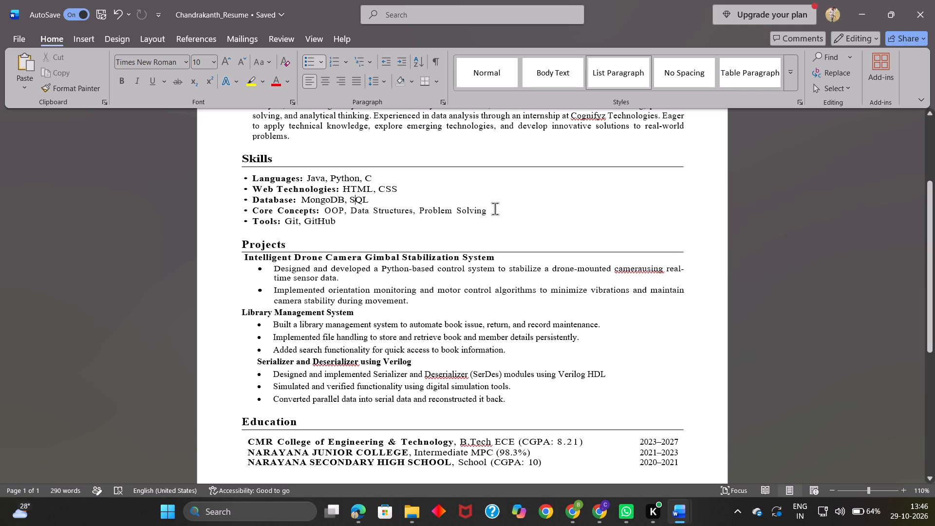
{"action": "key", "text": "shift+Left"}
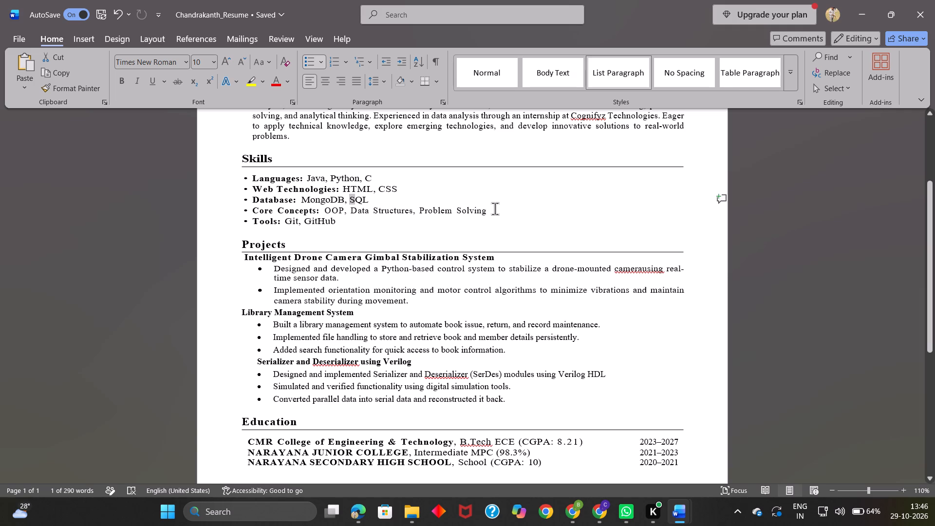
Add a new bullet below the Database line in the Skills section with the bold label "Ai & Machine Learning:".
{"action": "key", "text": "Down"}
{"action": "key", "text": "Up"}
{"action": "key", "text": "Right"}
{"action": "key", "text": "Right"}
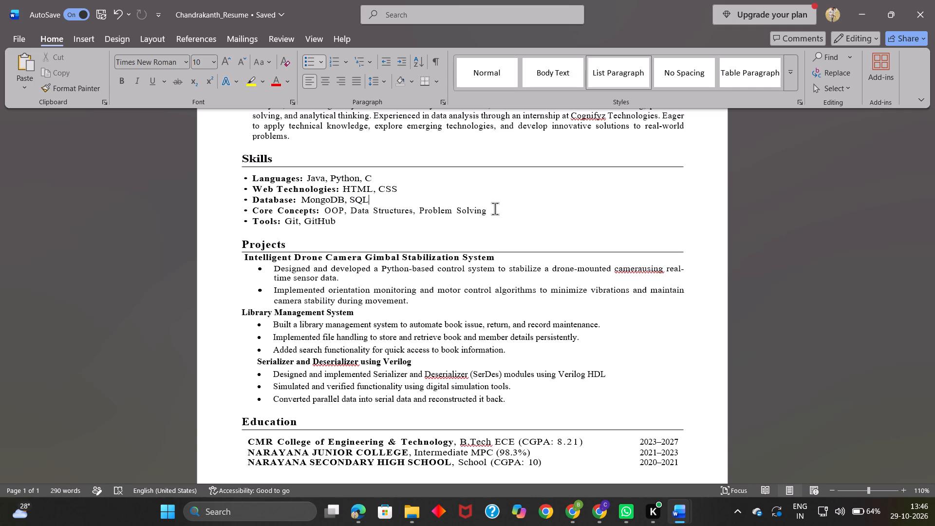
{"action": "key", "text": "Return"}
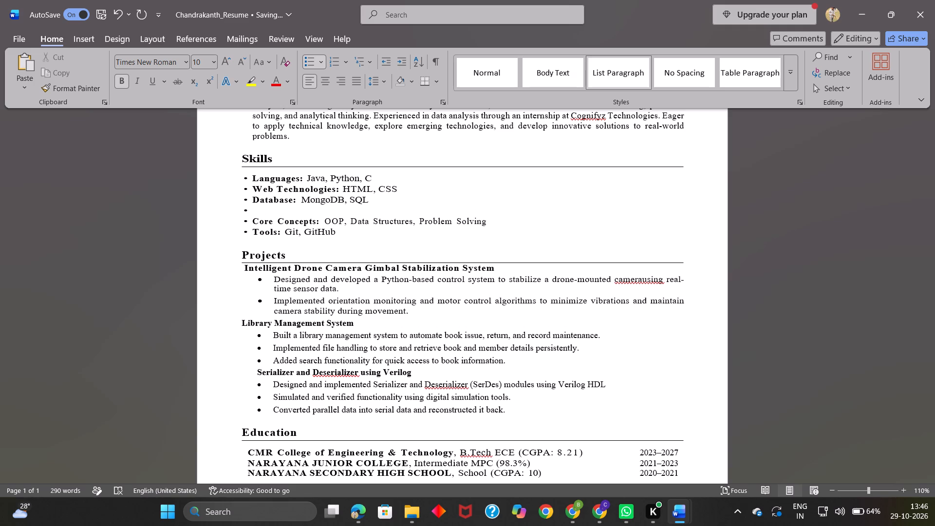
{"action": "key", "text": "shift+a"}
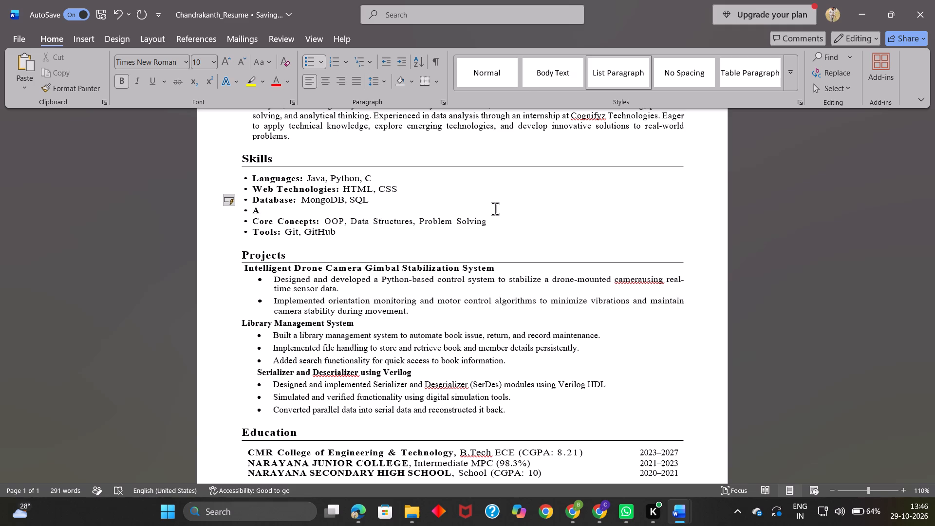
{"action": "type", "text": "i"}
{"action": "key", "text": "space"}
{"action": "type", "text": "& M"}
{"action": "key", "text": "a"}
{"action": "type", "text": "chine"}
{"action": "key", "text": "space"}
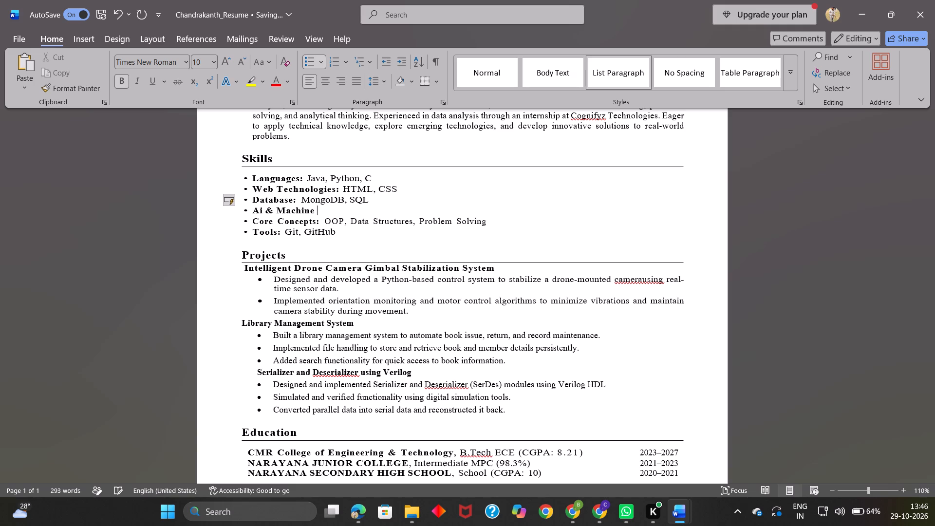
{"action": "type", "text": "Learning"}
{"action": "type", "text": ":"}
{"action": "key", "text": "space"}
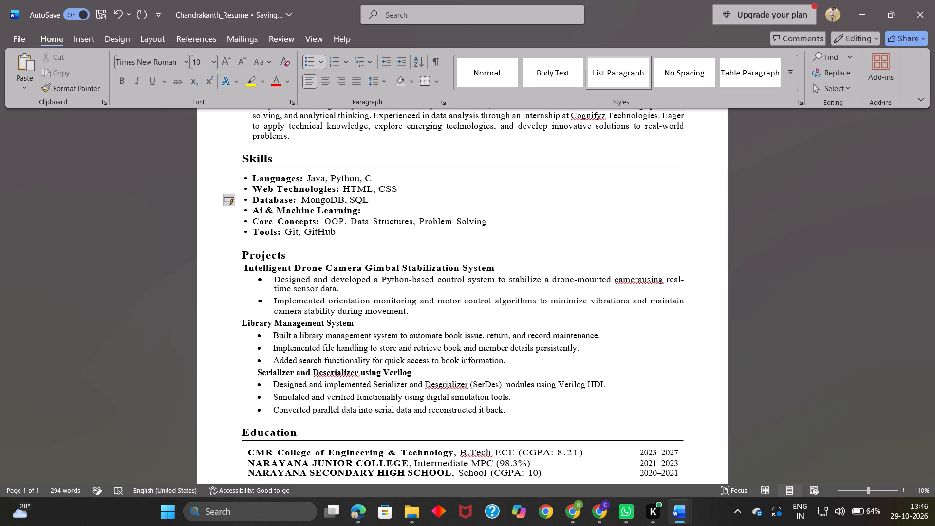
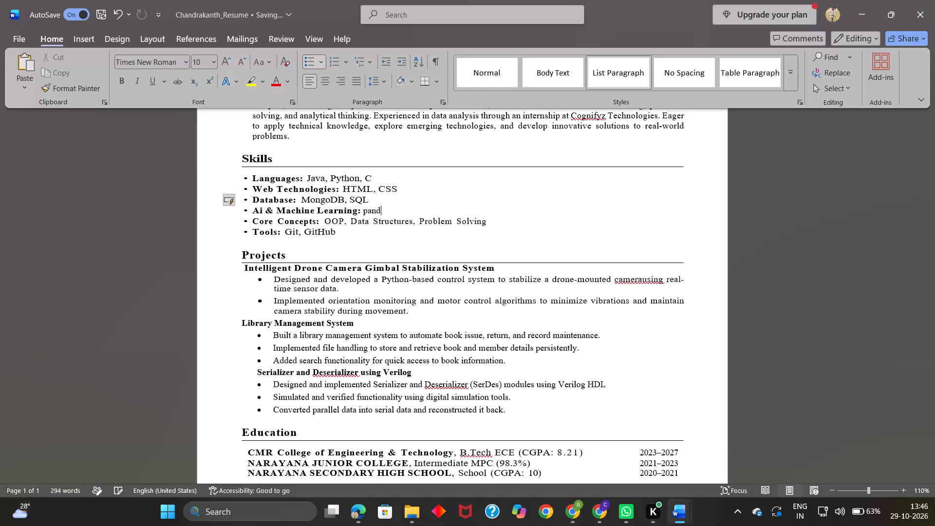
Enter "pandas, NumPy" in regular weight after the Ai & Machine Learning label in the Skills section.
{"action": "key", "text": "BackSpace"}
{"action": "key", "text": "BackSpace"}
{"action": "key", "text": "BackSpace"}
{"action": "key", "text": "BackSpace"}
{"action": "key", "text": "BackSpace"}
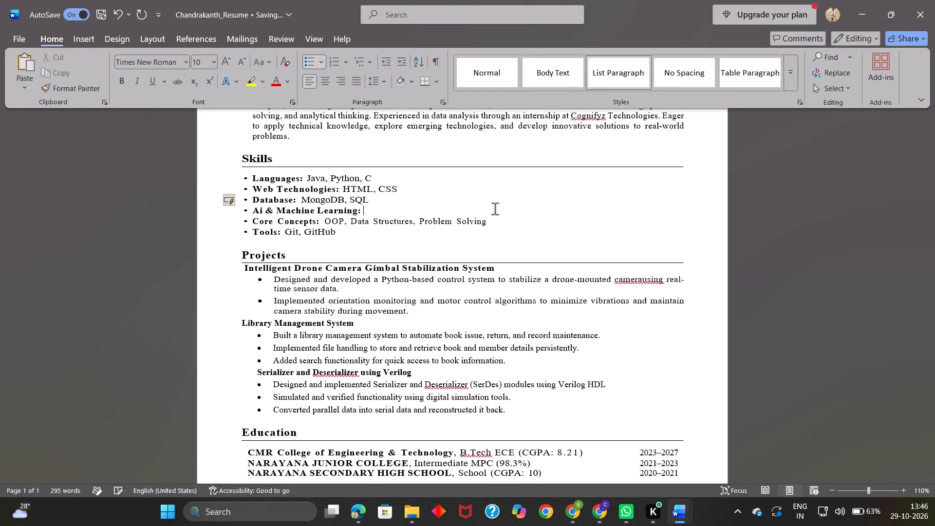
{"action": "type", "text": "pandas"}
{"action": "type", "text": ", NUm"}
{"action": "key", "text": "BackSpace"}
{"action": "key", "text": "BackSpace"}
{"action": "type", "text": "um"}
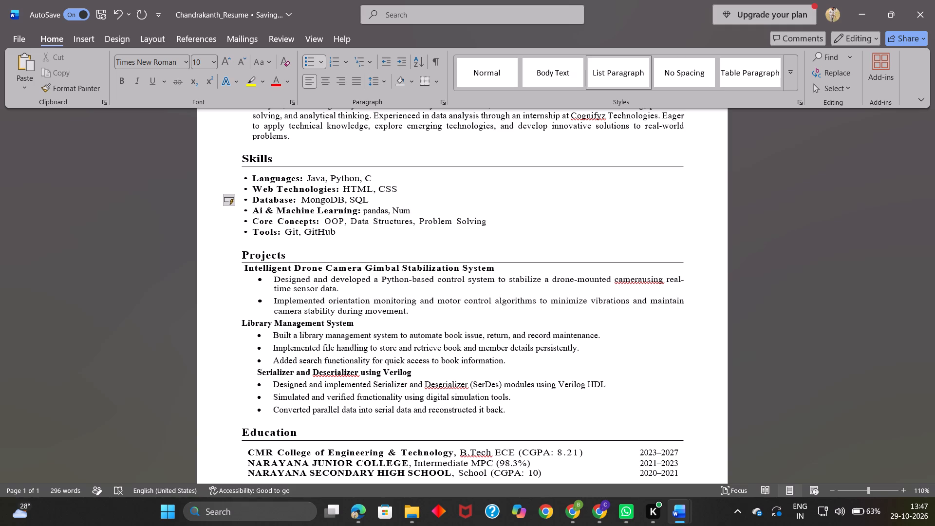
{"action": "type", "text": "Py"}
Add Scikit-learn after NumPy on the Ai & Machine Learning line, separated by a comma and a space.
{"action": "type", "text": ",Sci"}
{"action": "key", "text": "BackSpace"}
{"action": "key", "text": "BackSpace"}
{"action": "key", "text": "BackSpace"}
{"action": "key", "text": "space"}
{"action": "type", "text": "Sciekit"}
{"action": "key", "text": "BackSpace"}
{"action": "key", "text": "BackSpace"}
{"action": "key", "text": "BackSpace"}
{"action": "key", "text": "BackSpace"}
{"action": "type", "text": "kit"}
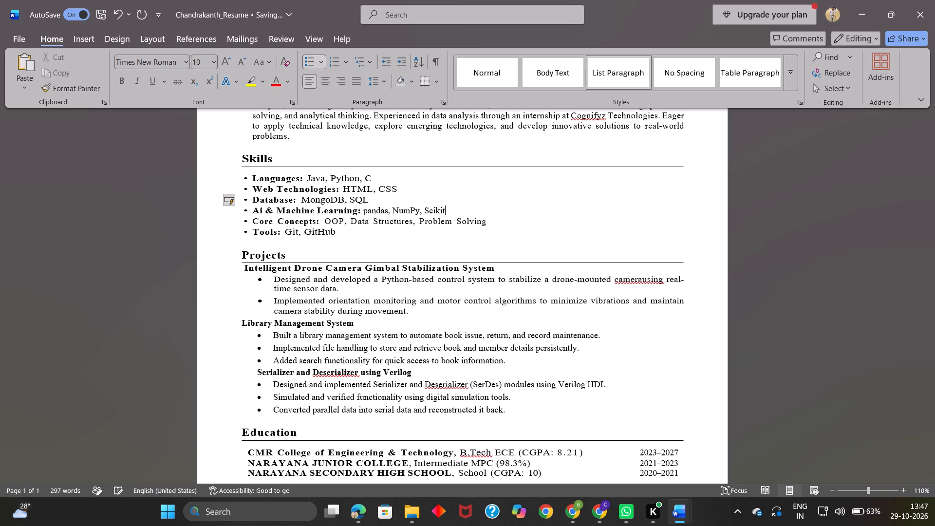
{"action": "key", "text": "minus"}
{"action": "type", "text": "lean"}
{"action": "key", "text": "BackSpace"}
{"action": "type", "text": "rn"}
Add PyTorch, with a capital T, after Scikit-learn on the Ai & Machine Learning line, separated by a comma and a space.
{"action": "type", "text": ", Pytorch"}
{"action": "key", "text": "Left"}
{"action": "key", "text": "Left"}
{"action": "key", "text": "Left"}
{"action": "key", "text": "Left"}
{"action": "key", "text": "BackSpace"}
{"action": "key", "text": "shift+t"}
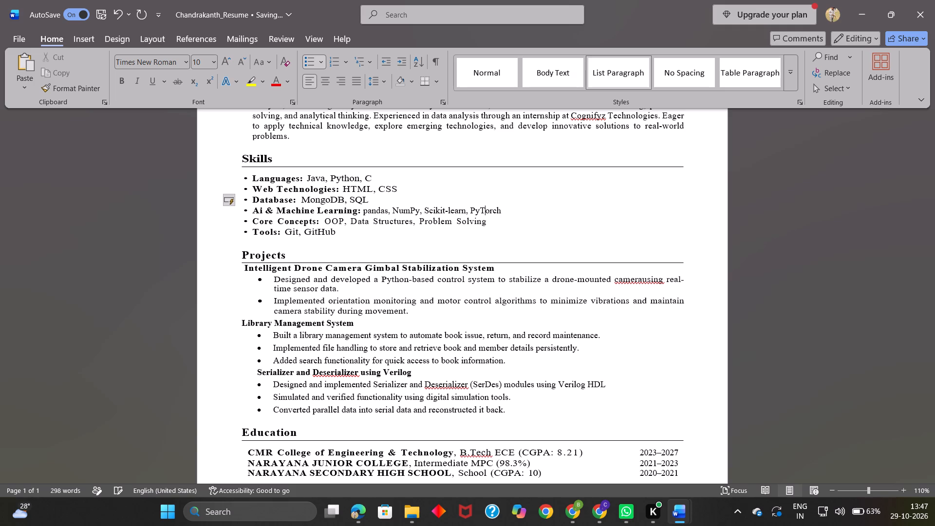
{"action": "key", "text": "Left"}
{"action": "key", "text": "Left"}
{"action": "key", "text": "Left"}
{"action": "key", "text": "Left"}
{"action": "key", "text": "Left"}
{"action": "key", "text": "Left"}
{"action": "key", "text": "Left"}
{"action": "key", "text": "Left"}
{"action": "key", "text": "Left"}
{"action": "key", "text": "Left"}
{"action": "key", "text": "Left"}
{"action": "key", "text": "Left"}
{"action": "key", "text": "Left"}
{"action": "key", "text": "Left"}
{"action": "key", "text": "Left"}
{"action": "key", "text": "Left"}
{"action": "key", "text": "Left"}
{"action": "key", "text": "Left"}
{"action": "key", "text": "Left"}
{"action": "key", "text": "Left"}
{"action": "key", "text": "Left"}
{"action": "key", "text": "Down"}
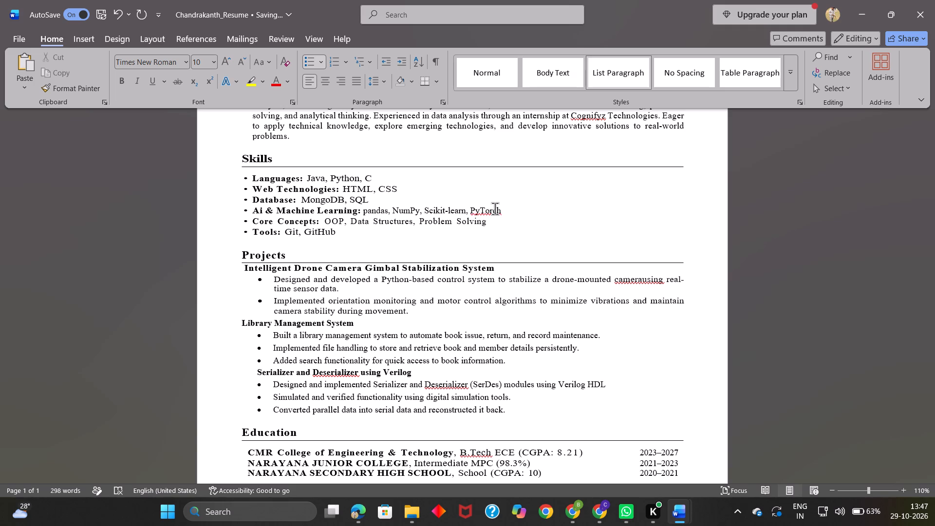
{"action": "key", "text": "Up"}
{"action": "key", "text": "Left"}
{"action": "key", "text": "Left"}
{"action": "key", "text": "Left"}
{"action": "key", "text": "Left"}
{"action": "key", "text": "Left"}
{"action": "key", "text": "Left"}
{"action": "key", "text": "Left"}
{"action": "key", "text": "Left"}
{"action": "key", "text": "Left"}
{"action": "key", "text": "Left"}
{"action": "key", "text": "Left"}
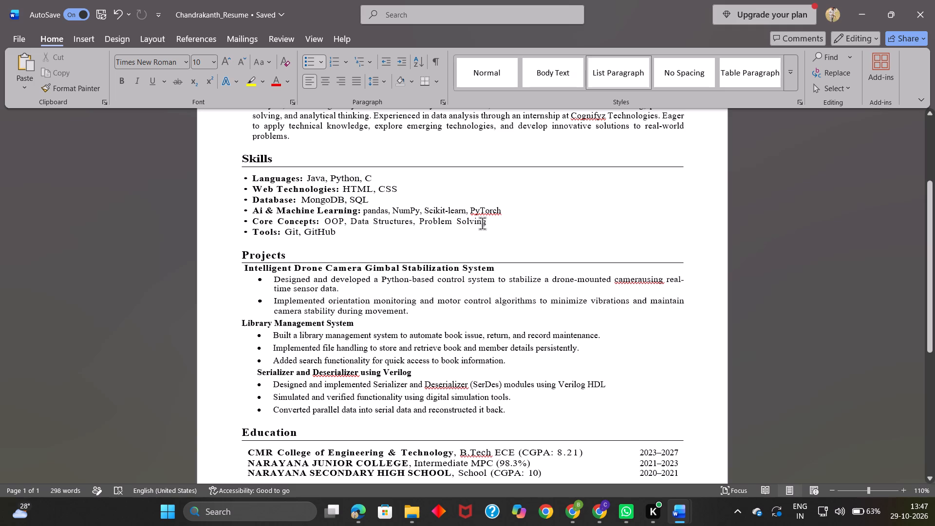
Delete the entire Core Concepts bullet from the Skills section, leaving no empty line above Tools.
{"action": "left_click", "coordinate": [482, 223]}
{"action": "key", "text": "Right"}
{"action": "key", "text": "BackSpace"}
{"action": "key", "text": "BackSpace"}
{"action": "key", "text": "BackSpace"}
{"action": "key", "text": "BackSpace"}
{"action": "key", "text": "BackSpace"}
{"action": "key", "text": "BackSpace"}
{"action": "key", "text": "BackSpace"}
{"action": "key", "text": "BackSpace"}
{"action": "key", "text": "BackSpace"}
{"action": "key", "text": "BackSpace"}
{"action": "key", "text": "BackSpace"}
{"action": "key", "text": "BackSpace"}
{"action": "key", "text": "BackSpace"}
{"action": "key", "text": "BackSpace"}
{"action": "key", "text": "BackSpace"}
{"action": "key", "text": "BackSpace"}
{"action": "key", "text": "BackSpace"}
{"action": "key", "text": "BackSpace"}
{"action": "key", "text": "BackSpace"}
{"action": "key", "text": "BackSpace"}
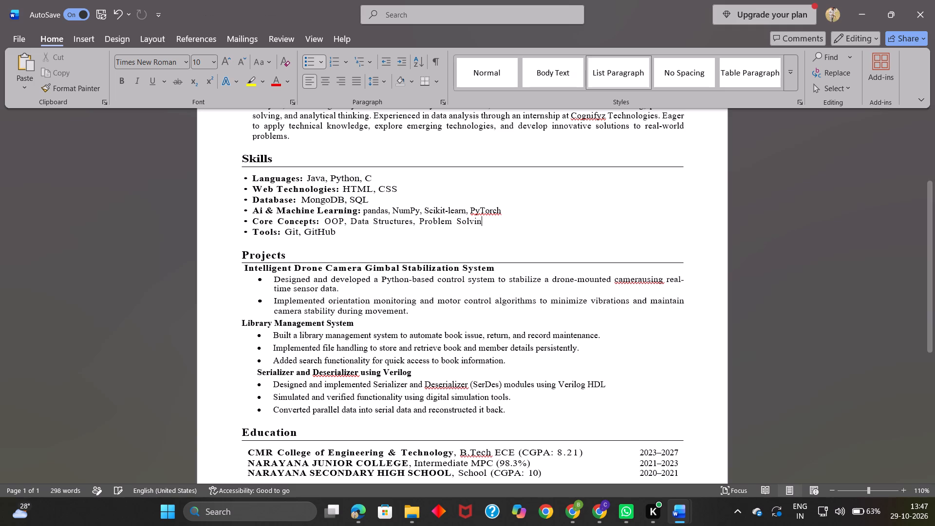
{"action": "key", "text": "BackSpace"}
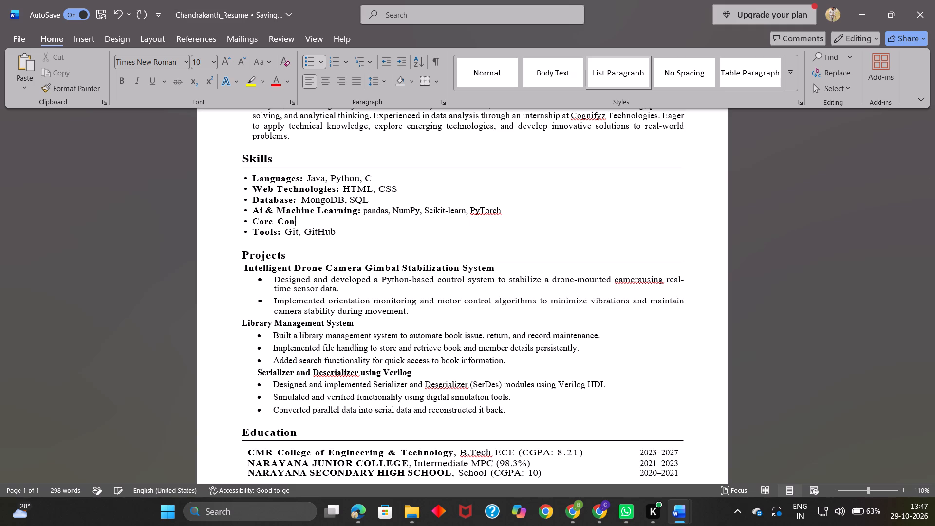
{"action": "key", "text": "BackSpace"}
{"action": "key", "text": "BackSpace"}
{"action": "key", "text": "BackSpace"}
{"action": "key", "text": "BackSpace"}
{"action": "key", "text": "BackSpace"}
{"action": "key", "text": "BackSpace"}
{"action": "key", "text": "BackSpace"}
{"action": "key", "text": "BackSpace"}
{"action": "key", "text": "BackSpace"}
{"action": "key", "text": "BackSpace"}
{"action": "key", "text": "BackSpace"}
{"action": "key", "text": "BackSpace"}
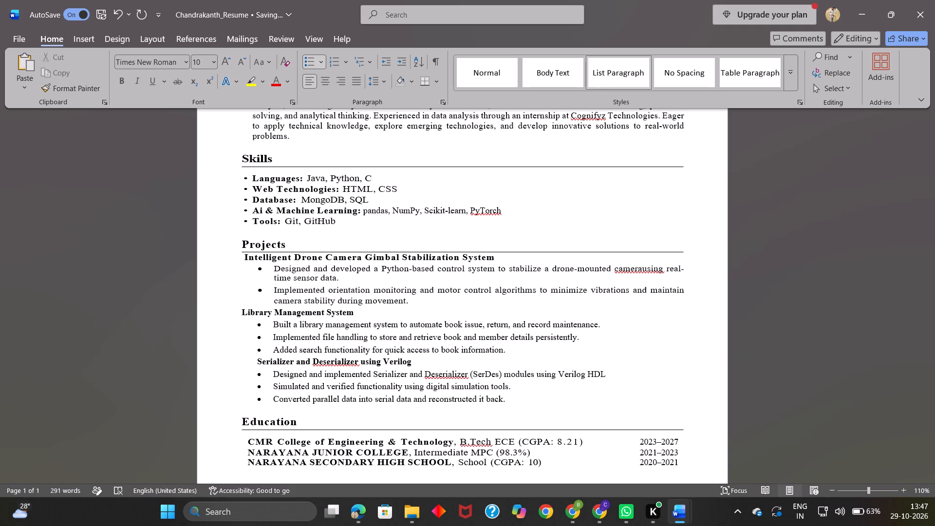
Add VS Code after GitHub on the Tools line in the Skills section, separated by a comma and a space.
{"action": "key", "text": "Down"}
{"action": "key", "text": "comma"}
{"action": "key", "text": "v"}
{"action": "key", "text": "BackSpace"}
{"action": "key", "text": "space"}
{"action": "type", "text": "Vs"}
{"action": "key", "text": "space"}
{"action": "key", "text": "BackSpace"}
{"action": "key", "text": "BackSpace"}
{"action": "type", "text": "S"}
{"action": "key", "text": "space"}
{"action": "type", "text": "Code"}
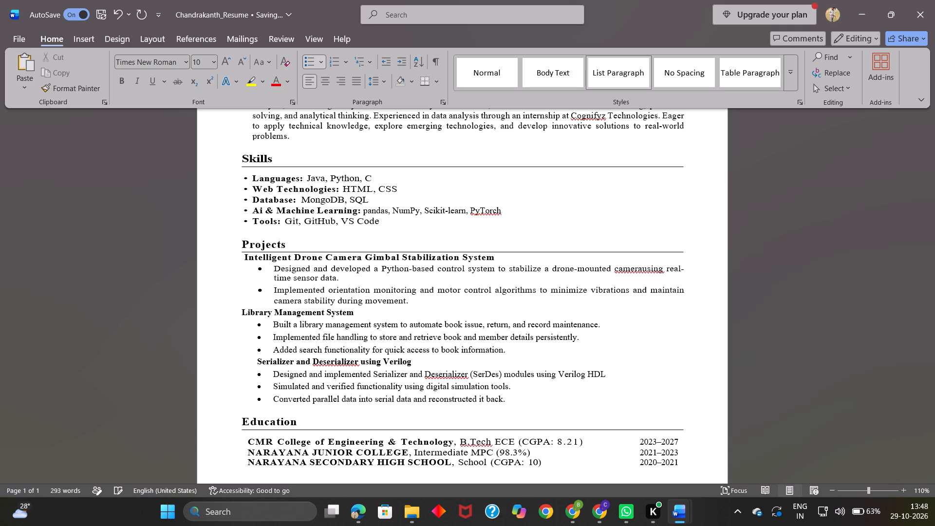
Add Eclipse and Tableau after VS Code on the Tools line, separated by commas and ending with a trailing comma.
{"action": "type", "text": ","}
{"action": "key", "text": "space"}
{"action": "type", "text": "Eclipse"}
{"action": "type", "text": ","}
{"action": "key", "text": "space"}
{"action": "type", "text": "Tab"}
{"action": "key", "text": "l"}
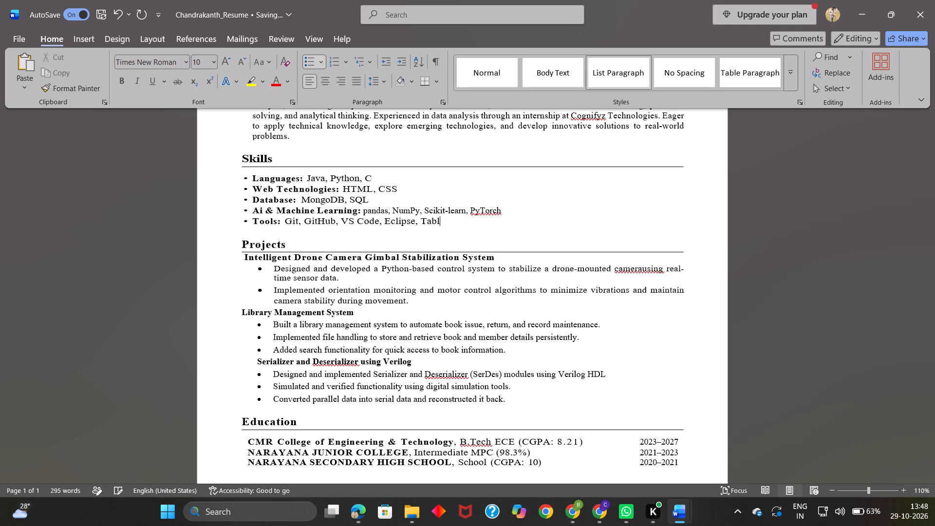
{"action": "type", "text": "eau"}
{"action": "type", "text": ","}
{"action": "key", "text": "space"}
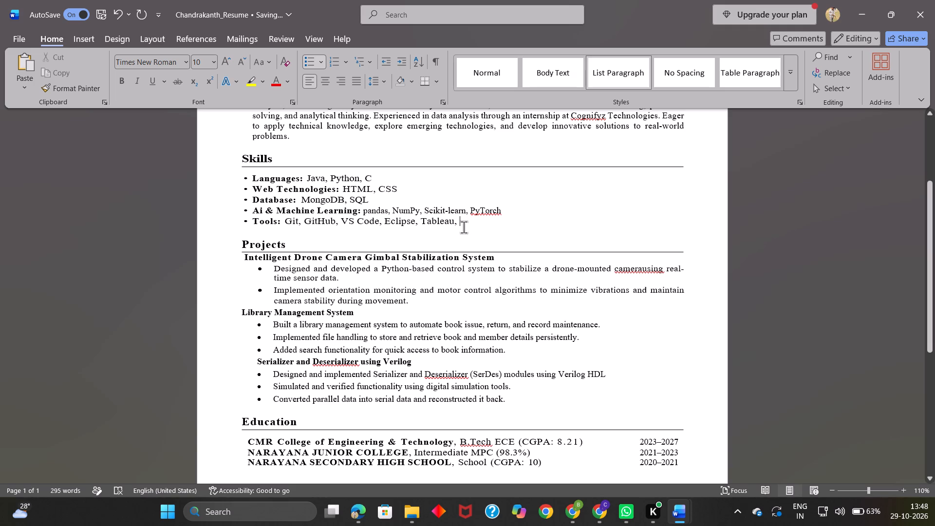
Add a new bullet below the Tools line in the Skills section with the bold label "Soft Skills:".
{"action": "key", "text": "Return"}
{"action": "type", "text": "sod"}
{"action": "key", "text": "BackSpace"}
{"action": "key", "text": "BackSpace"}
{"action": "key", "text": "BackSpace"}
{"action": "type", "text": "Soft Skills"}
{"action": "key", "text": "shift+colon"}
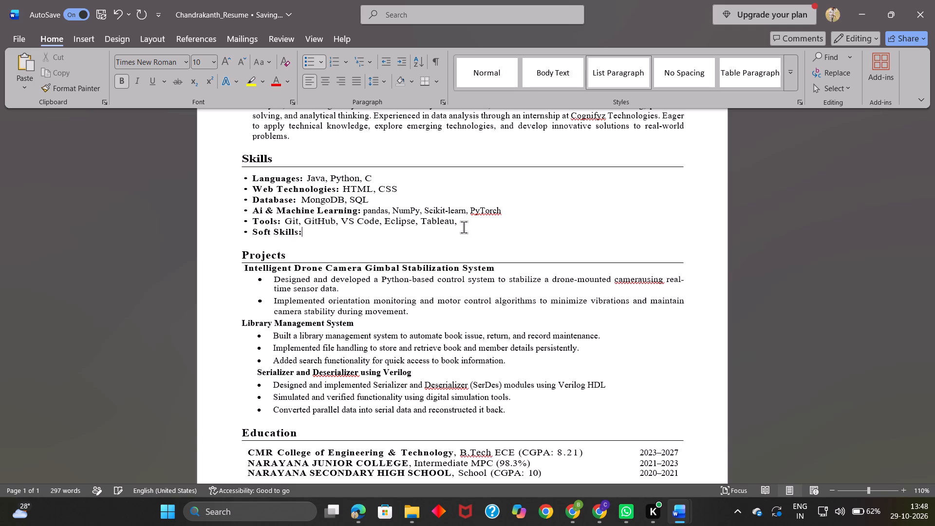
{"action": "key", "text": "space"}
Enter "Problem Solving" as the first item after the Soft Skills label in the Skills section.
{"action": "type", "text": "probleem"}
{"action": "key", "text": "BackSpace"}
{"action": "key", "text": "BackSpace"}
{"action": "key", "text": "BackSpace"}
{"action": "key", "text": "BackSpace"}
{"action": "key", "text": "BackSpace"}
{"action": "key", "text": "BackSpace"}
{"action": "key", "text": "BackSpace"}
{"action": "key", "text": "BackSpace"}
{"action": "key", "text": "BackSpace"}
{"action": "key", "text": "space"}
{"action": "type", "text": "Problem Sol"}
{"action": "type", "text": "ving"}
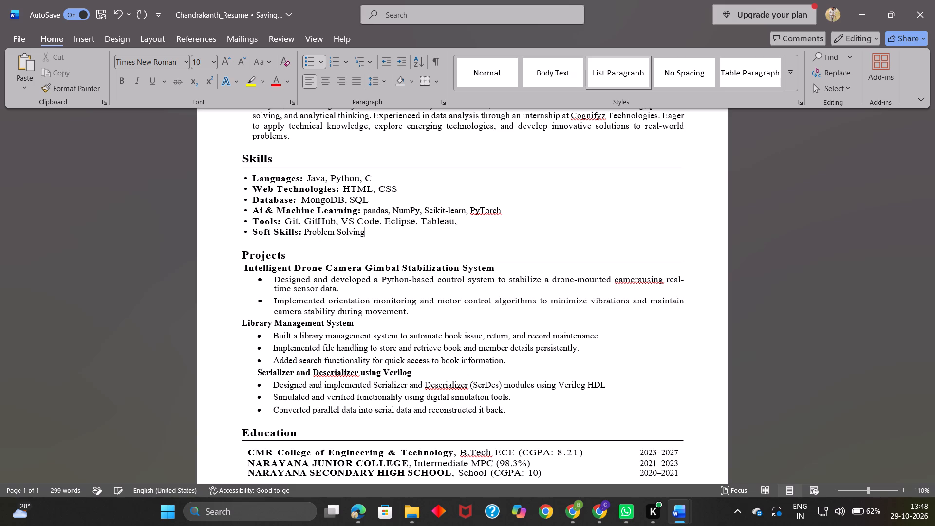
Add "TeamWork" after Problem Solving on the Soft Skills line, separated by a comma and a space.
{"action": "type", "text": ","}
{"action": "key", "text": "space"}
{"action": "type", "text": "Team"}
{"action": "key", "text": "a"}
{"action": "key", "text": "BackSpace"}
{"action": "type", "text": "Work"}
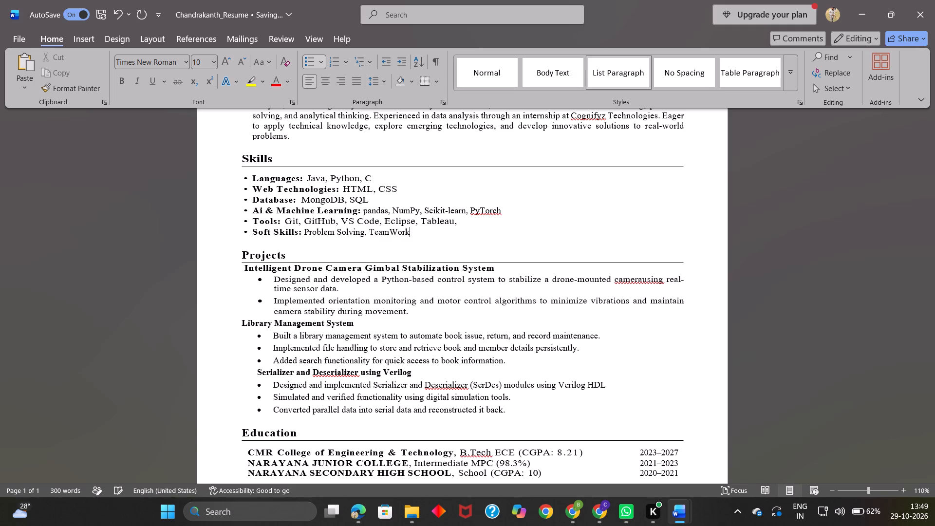
Add "Time Management" after TeamWork on the Soft Skills line, separated by a comma and with both words capitalized.
{"action": "type", "text": ","}
{"action": "key", "text": "space"}
{"action": "type", "text": "Time"}
{"action": "key", "text": "space"}
{"action": "key", "text": "BackSpace"}
{"action": "key", "text": "space"}
{"action": "type", "text": "mana"}
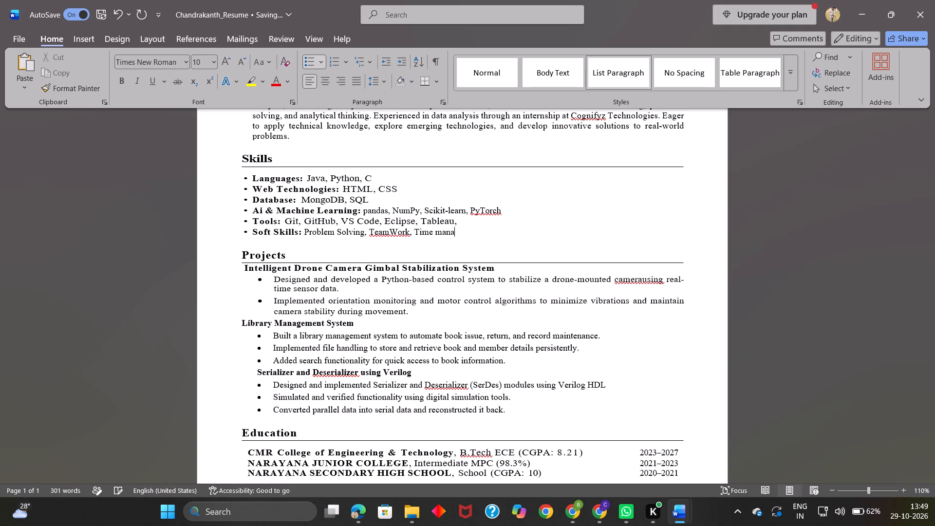
{"action": "type", "text": "gement"}
{"action": "key", "text": "Left"}
{"action": "key", "text": "Left"}
{"action": "key", "text": "Left"}
{"action": "key", "text": "Left"}
{"action": "key", "text": "Left"}
{"action": "key", "text": "Left"}
{"action": "key", "text": "Left"}
{"action": "key", "text": "Left"}
{"action": "key", "text": "Left"}
{"action": "key", "text": "Left"}
{"action": "key", "text": "Right"}
{"action": "key", "text": "BackSpace"}
{"action": "key", "text": "shift+m"}
Add "Communication" as the last item on the Soft Skills line, preceded by a comma and without a trailing comma.
{"action": "key", "text": "Right"}
{"action": "key", "text": "Right"}
{"action": "key", "text": "Right"}
{"action": "key", "text": "Right"}
{"action": "key", "text": "Right"}
{"action": "key", "text": "Right"}
{"action": "key", "text": "Right"}
{"action": "key", "text": "Right"}
{"action": "key", "text": "Right"}
{"action": "key", "text": "Right"}
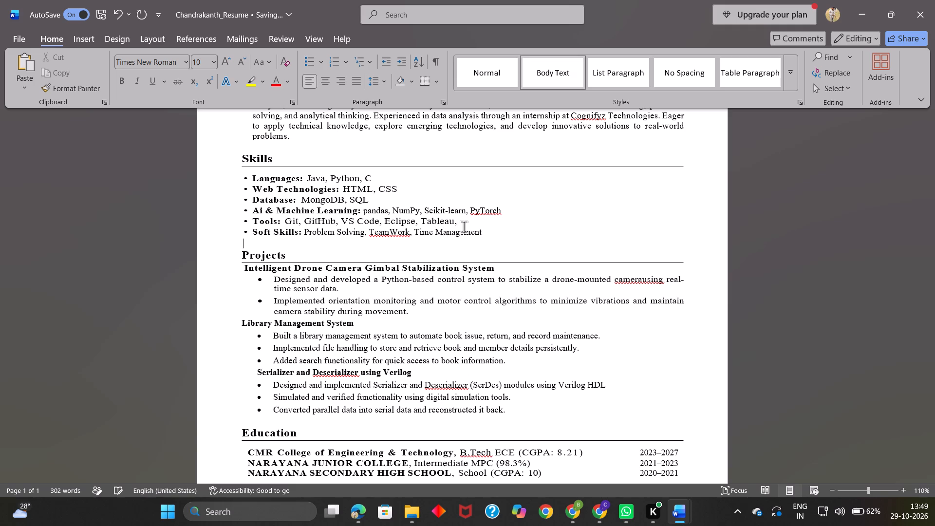
{"action": "key", "text": "Left"}
{"action": "type", "text": ", Communication"}
{"action": "key", "text": "comma"}
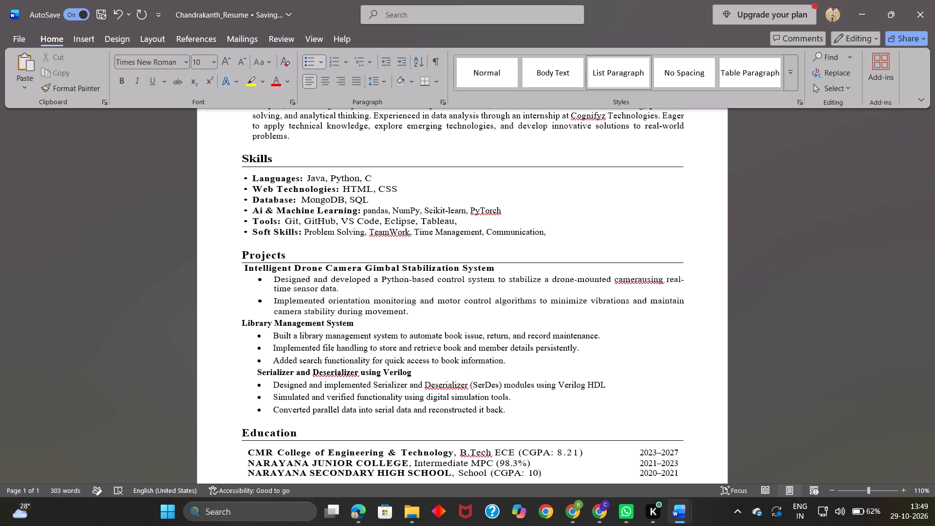
{"action": "key", "text": "BackSpace"}
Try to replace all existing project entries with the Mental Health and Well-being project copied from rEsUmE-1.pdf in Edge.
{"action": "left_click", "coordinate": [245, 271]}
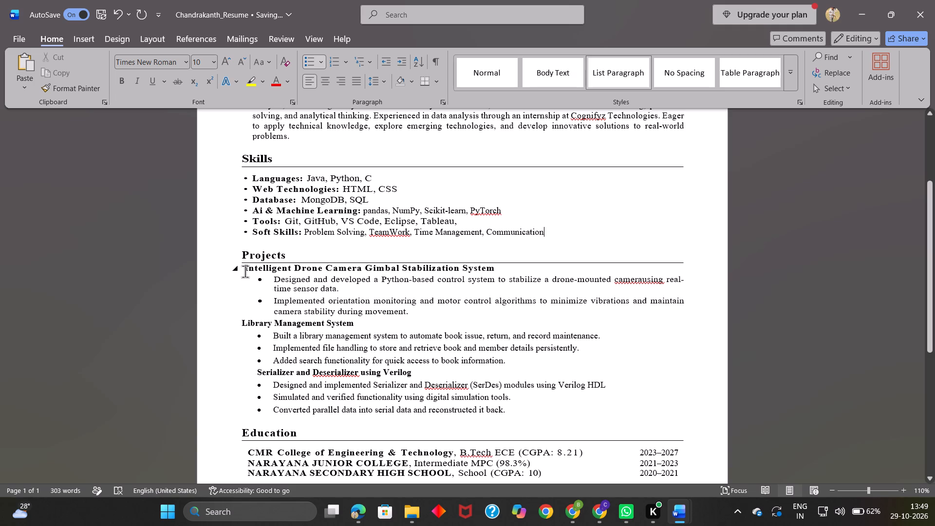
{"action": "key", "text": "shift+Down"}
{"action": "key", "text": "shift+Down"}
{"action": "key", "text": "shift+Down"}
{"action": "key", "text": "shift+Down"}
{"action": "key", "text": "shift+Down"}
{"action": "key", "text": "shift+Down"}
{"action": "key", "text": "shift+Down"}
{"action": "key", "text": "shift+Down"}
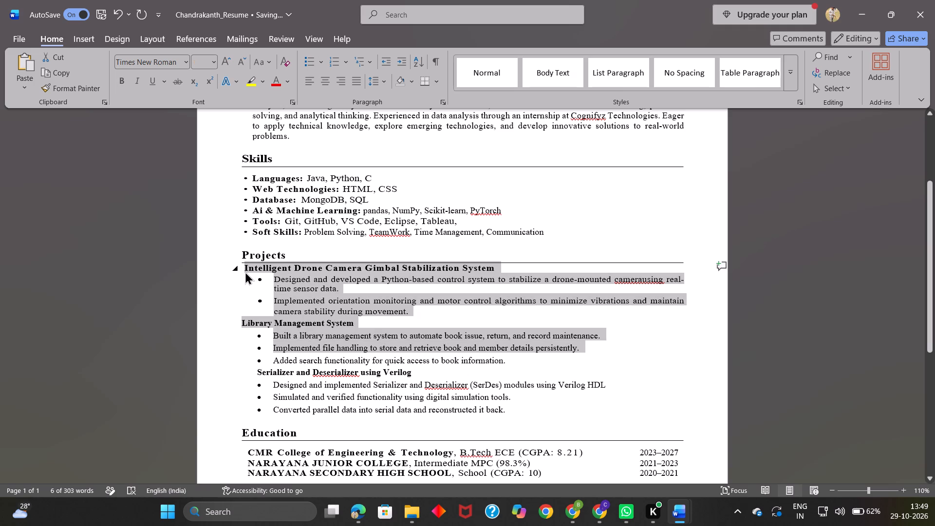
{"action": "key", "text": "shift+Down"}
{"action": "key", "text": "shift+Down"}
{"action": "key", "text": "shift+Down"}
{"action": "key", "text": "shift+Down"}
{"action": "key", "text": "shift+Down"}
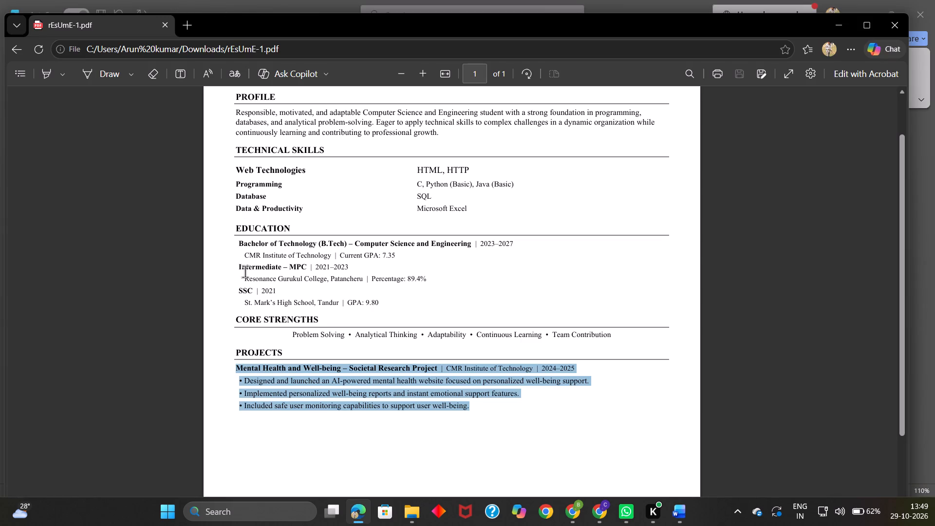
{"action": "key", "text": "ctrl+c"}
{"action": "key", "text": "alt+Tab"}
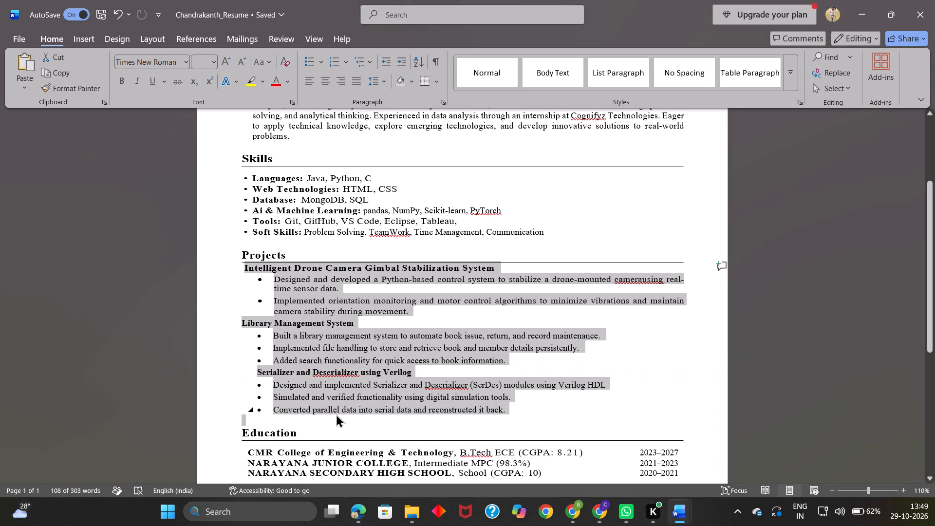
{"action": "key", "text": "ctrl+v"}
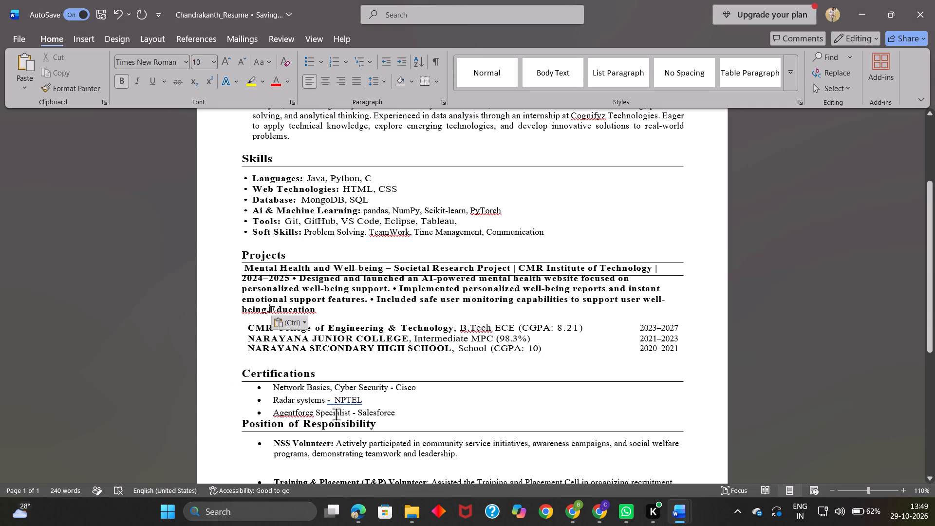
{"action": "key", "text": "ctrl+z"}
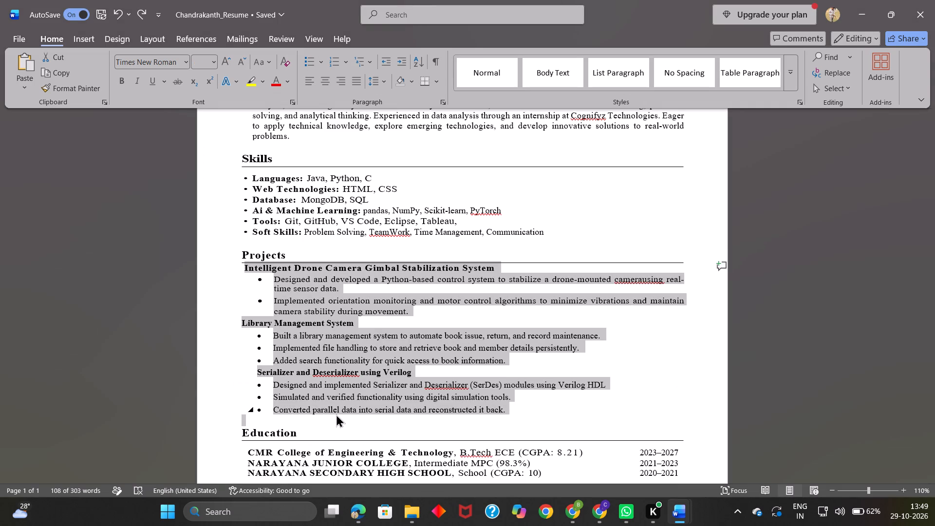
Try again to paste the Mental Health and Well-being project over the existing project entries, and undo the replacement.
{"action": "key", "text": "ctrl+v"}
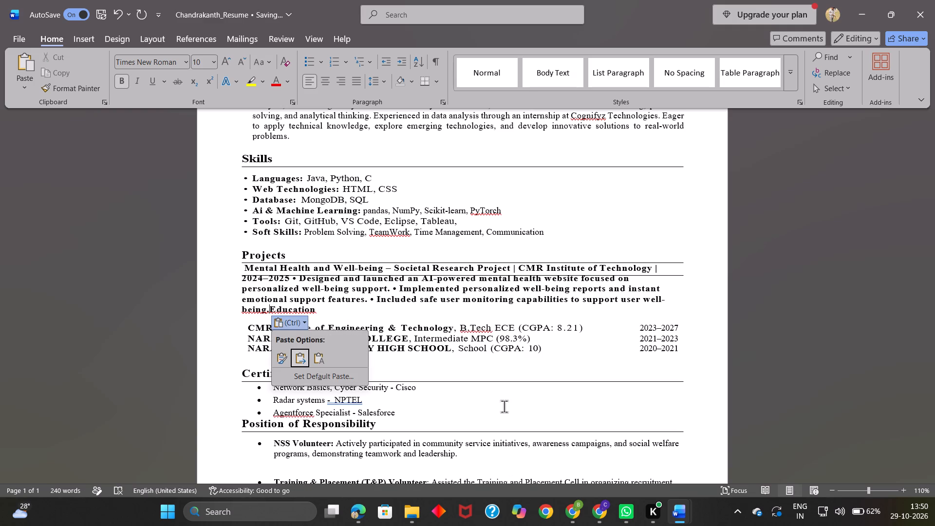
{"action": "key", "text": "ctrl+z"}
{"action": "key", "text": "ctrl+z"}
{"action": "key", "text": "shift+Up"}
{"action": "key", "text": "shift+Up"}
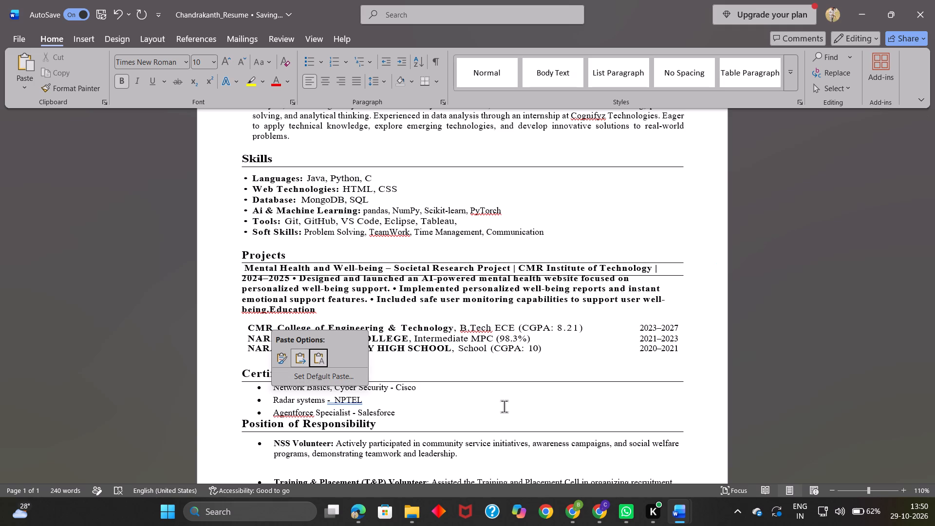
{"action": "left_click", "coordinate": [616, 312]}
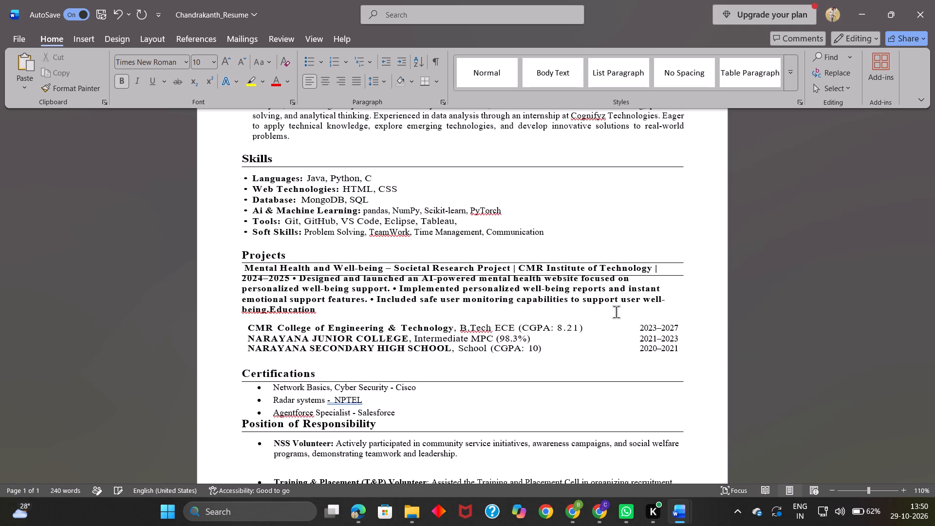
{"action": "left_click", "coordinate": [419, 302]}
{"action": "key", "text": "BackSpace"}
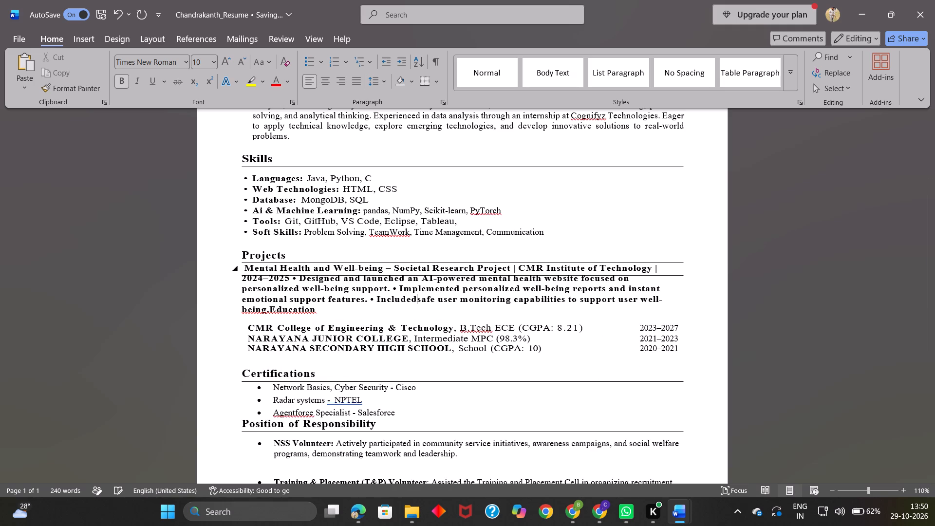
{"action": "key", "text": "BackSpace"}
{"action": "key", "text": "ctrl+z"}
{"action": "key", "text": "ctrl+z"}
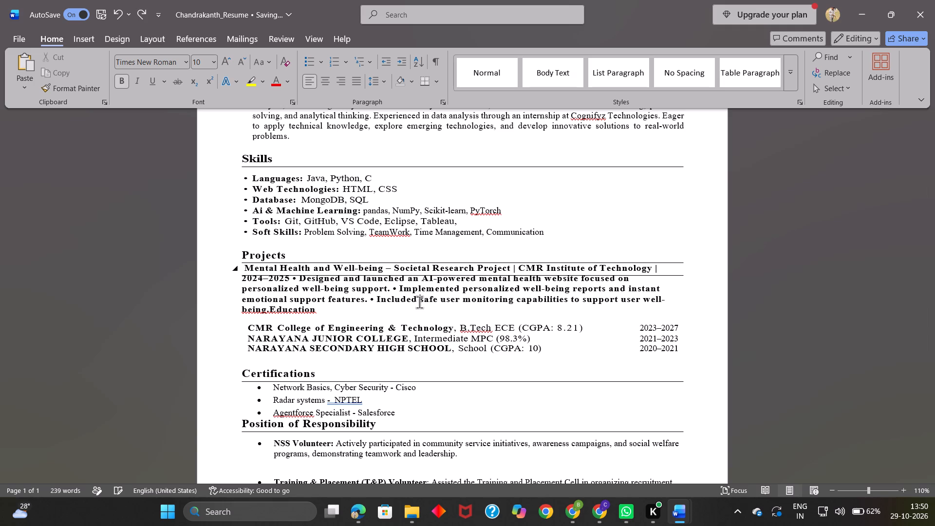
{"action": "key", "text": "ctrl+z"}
Delete the Library Management System and Serializer and Deserializer using Verilog entries, with all their bullets, from the Projects section.
{"action": "left_click", "coordinate": [406, 339]}
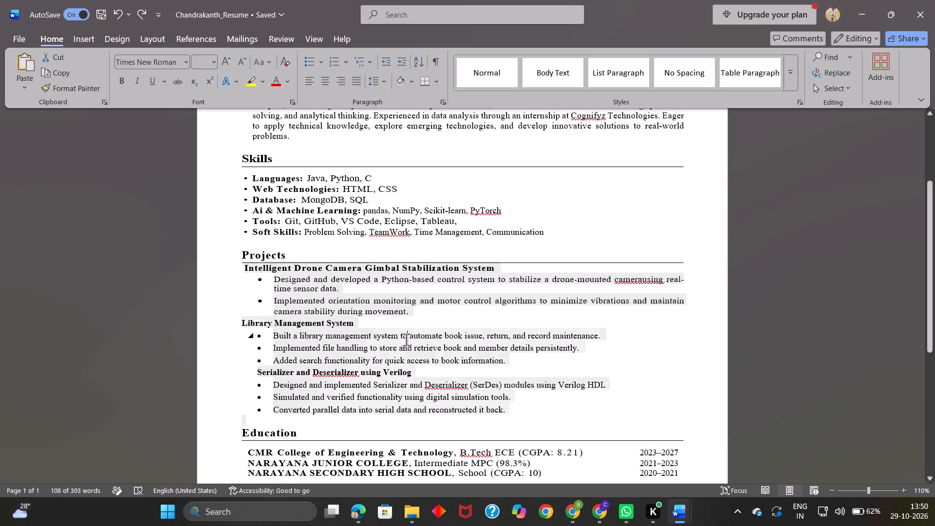
{"action": "left_click", "coordinate": [522, 417]}
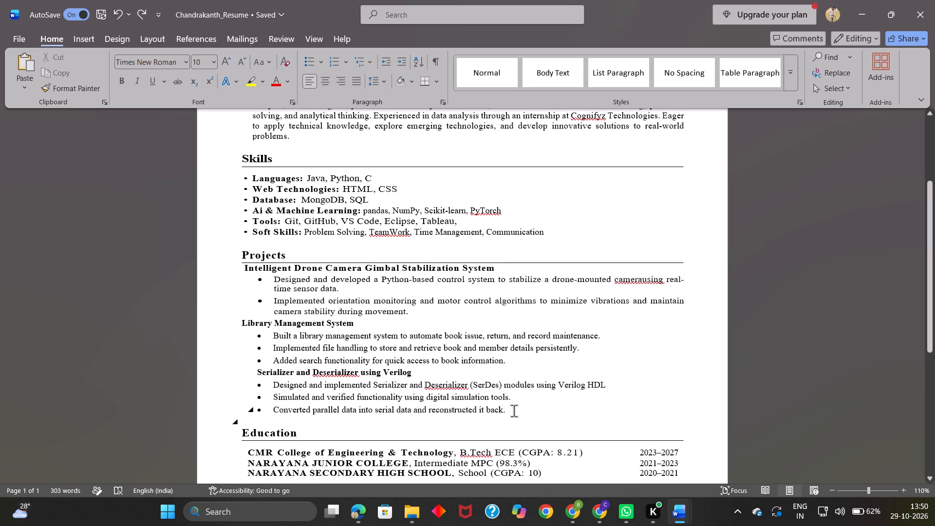
{"action": "left_click", "coordinate": [513, 410]}
{"action": "key", "text": "BackSpace"}
{"action": "key", "text": "BackSpace"}
{"action": "key", "text": "BackSpace"}
{"action": "key", "text": "BackSpace"}
{"action": "key", "text": "BackSpace"}
{"action": "key", "text": "BackSpace"}
{"action": "key", "text": "BackSpace"}
{"action": "key", "text": "BackSpace"}
{"action": "key", "text": "BackSpace"}
{"action": "key", "text": "BackSpace"}
{"action": "key", "text": "BackSpace"}
{"action": "key", "text": "BackSpace"}
{"action": "key", "text": "BackSpace"}
{"action": "key", "text": "BackSpace"}
{"action": "key", "text": "BackSpace"}
{"action": "key", "text": "BackSpace"}
{"action": "key", "text": "BackSpace"}
{"action": "key", "text": "BackSpace"}
{"action": "key", "text": "BackSpace"}
{"action": "key", "text": "BackSpace"}
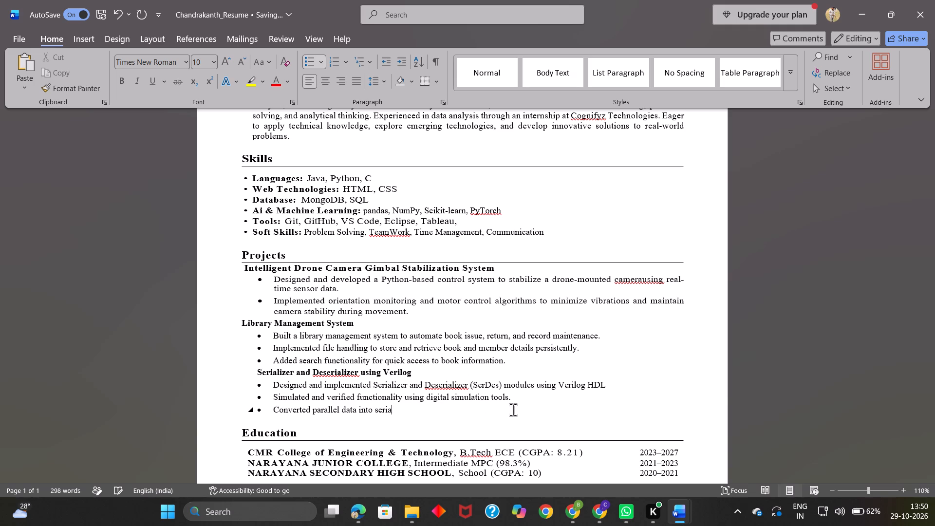
{"action": "key", "text": "shift+Up"}
{"action": "key", "text": "shift+Up"}
{"action": "key", "text": "shift+Up"}
{"action": "key", "text": "shift+Up"}
{"action": "key", "text": "shift+Up"}
{"action": "key", "text": "shift+Up"}
{"action": "key", "text": "shift+Up"}
{"action": "key", "text": "shift+Up"}
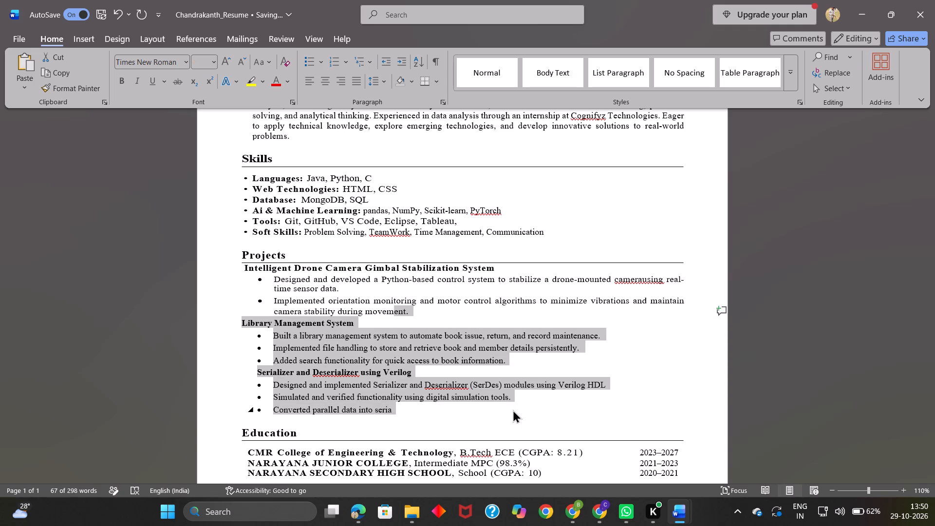
{"action": "key", "text": "BackSpace"}
Replace the remaining Intelligent Drone Camera Gimbal Stabilization System entry and its bullets with the copied Mental Health and Well-being project text.
{"action": "key", "text": "shift+Up"}
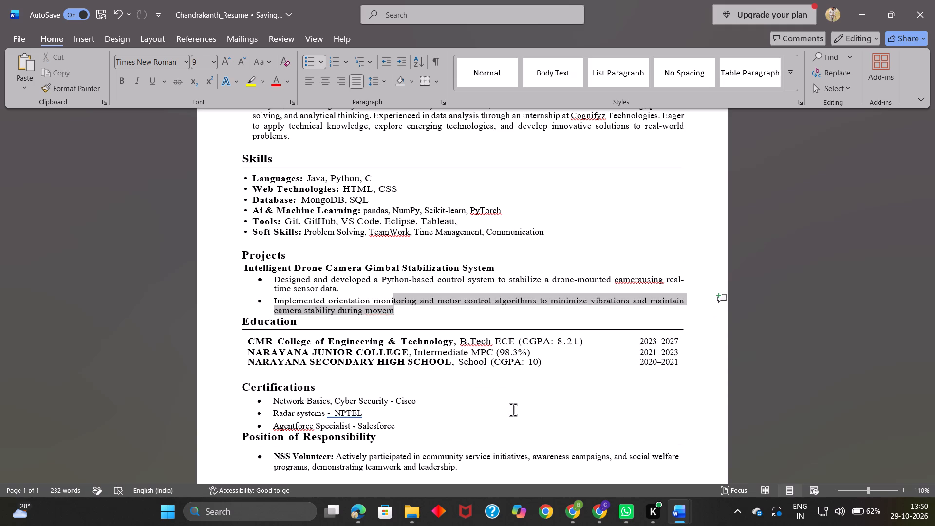
{"action": "key", "text": "shift+Up"}
{"action": "key", "text": "shift+Up"}
{"action": "key", "text": "shift+Up"}
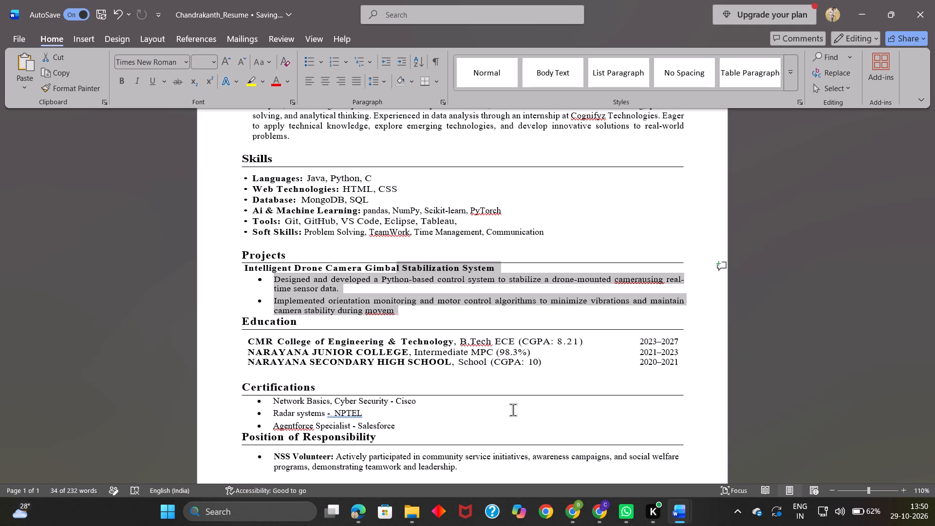
{"action": "key", "text": "shift+Left"}
{"action": "key", "text": "shift+Left"}
{"action": "key", "text": "shift+Left"}
{"action": "key", "text": "shift+Left"}
{"action": "key", "text": "shift+Left"}
{"action": "key", "text": "shift+Left"}
{"action": "key", "text": "shift+Left"}
{"action": "key", "text": "shift+Left"}
{"action": "key", "text": "shift+Left"}
{"action": "key", "text": "shift+Left"}
{"action": "key", "text": "shift+Left"}
{"action": "key", "text": "shift+Left"}
{"action": "key", "text": "shift+Left"}
{"action": "key", "text": "shift+Left"}
{"action": "key", "text": "shift+Left"}
{"action": "key", "text": "shift+Left"}
{"action": "key", "text": "shift+Left"}
{"action": "key", "text": "shift+Left"}
{"action": "key", "text": "shift+Left"}
{"action": "key", "text": "shift+Left"}
{"action": "key", "text": "shift+Left"}
{"action": "key", "text": "shift+Left"}
{"action": "key", "text": "shift+Left"}
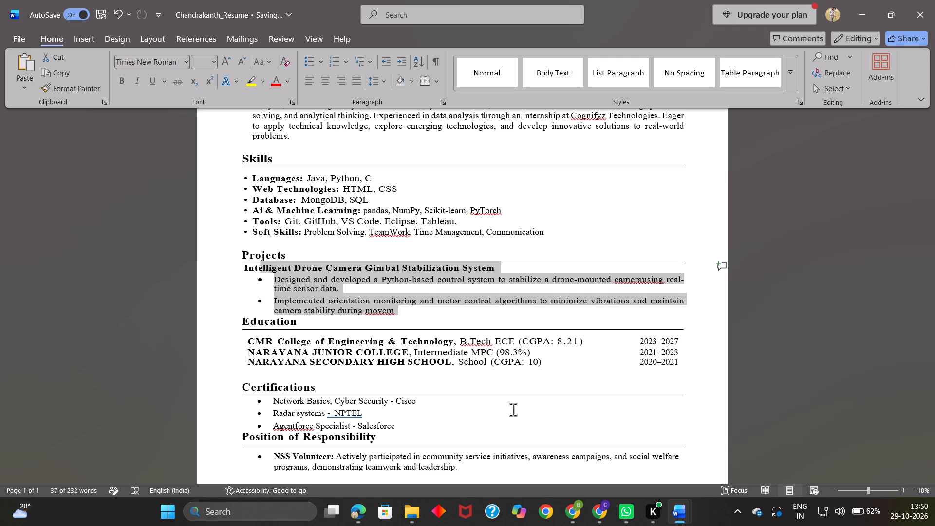
{"action": "key", "text": "shift+Left"}
{"action": "key", "text": "shift+Left"}
{"action": "key", "text": "shift+Left"}
{"action": "key", "text": "BackSpace"}
{"action": "key", "text": "ctrl+v"}
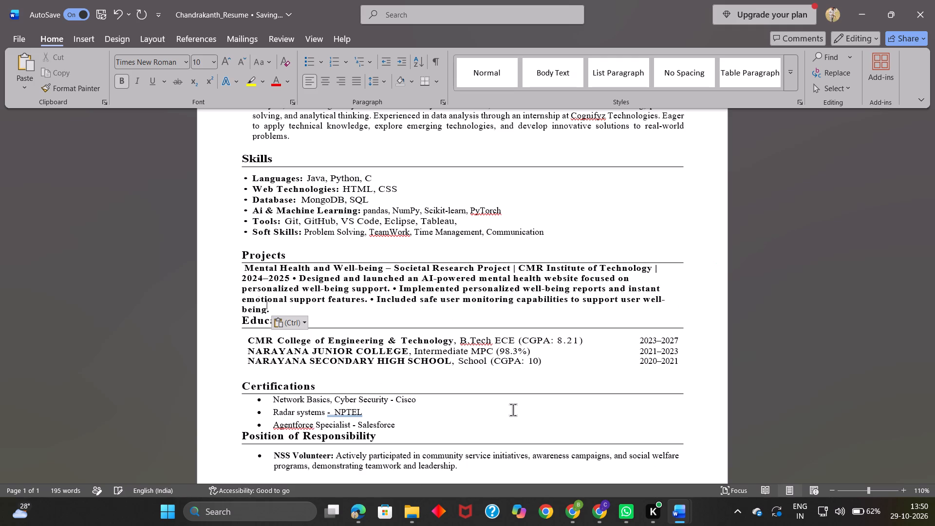
Remove bold from the project's description sentences, keeping the title through 2024–2025 bold.
{"action": "key", "text": "shift+Up"}
{"action": "key", "text": "shift+Up"}
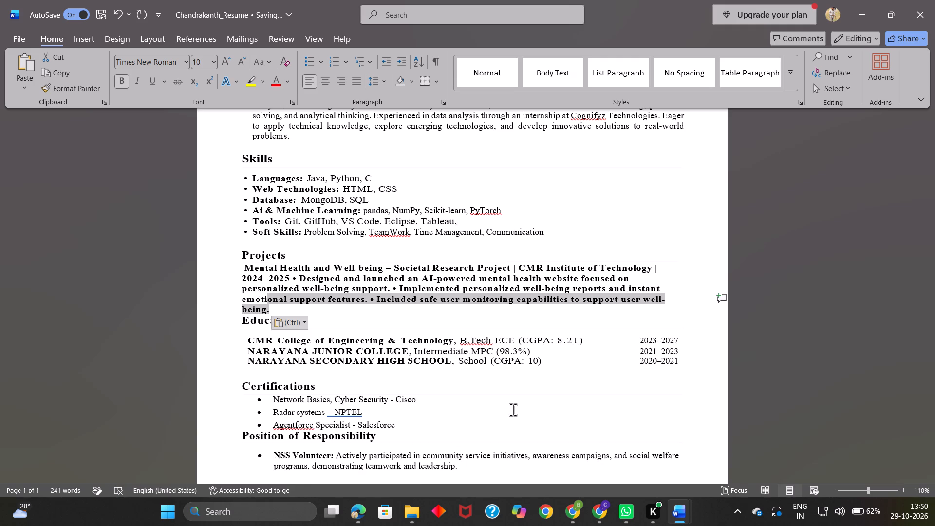
{"action": "key", "text": "shift+Up"}
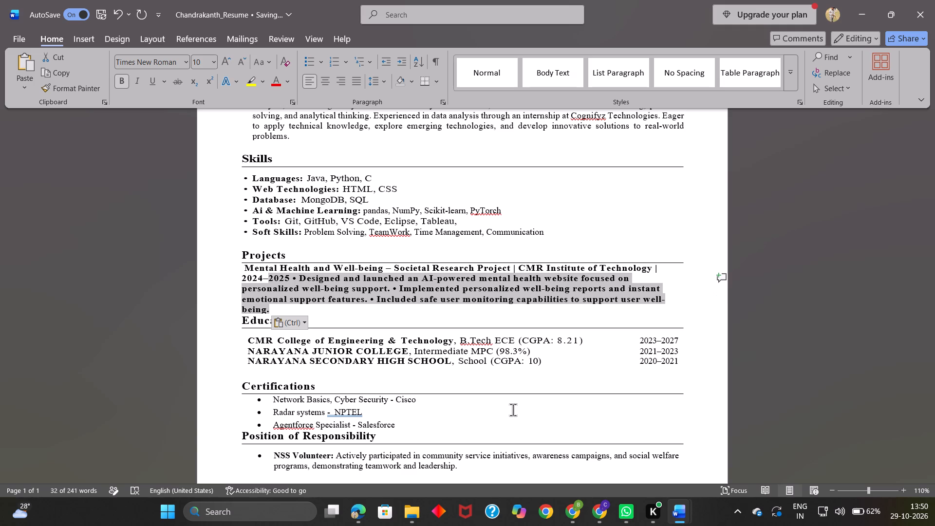
{"action": "key", "text": "shift+Right"}
{"action": "key", "text": "shift+Right"}
{"action": "key", "text": "shift+Right"}
{"action": "key", "text": "shift+Right"}
{"action": "key", "text": "shift+Right"}
{"action": "key", "text": "ctrl+b"}
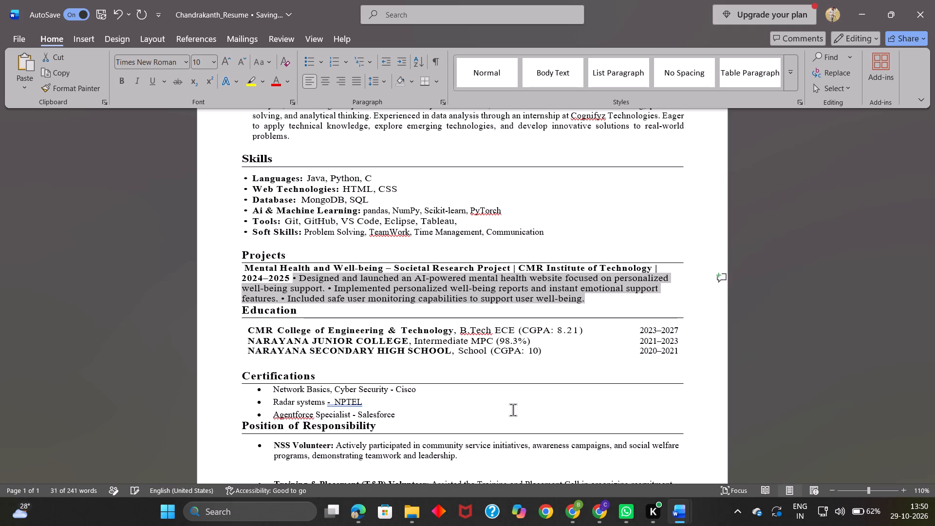
Insert a blank line between the project description and the Education heading.
{"action": "key", "text": "Return"}
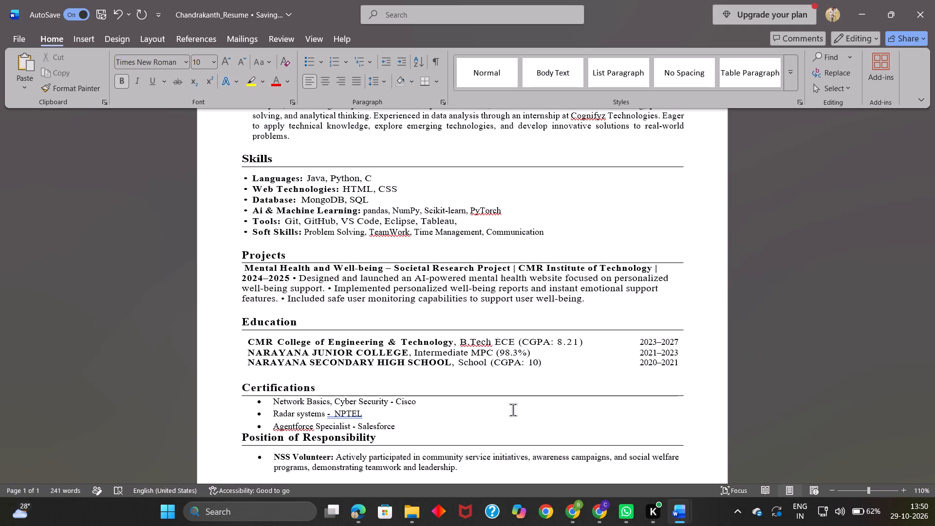
Start a new line after 2024–2025 so the "Designed and launched" bullet begins on its own line.
{"action": "key", "text": "Up"}
{"action": "key", "text": "Up"}
{"action": "key", "text": "Up"}
{"action": "key", "text": "Up"}
{"action": "key", "text": "Down"}
{"action": "key", "text": "Right"}
{"action": "key", "text": "Right"}
{"action": "key", "text": "Right"}
{"action": "key", "text": "Right"}
{"action": "key", "text": "Right"}
{"action": "key", "text": "Right"}
{"action": "key", "text": "Right"}
{"action": "key", "text": "Right"}
{"action": "key", "text": "Right"}
{"action": "key", "text": "Right"}
{"action": "key", "text": "Right"}
{"action": "key", "text": "Right"}
{"action": "key", "text": "Right"}
{"action": "key", "text": "Right"}
{"action": "key", "text": "Left"}
{"action": "key", "text": "Left"}
{"action": "key", "text": "Left"}
{"action": "key", "text": "Left"}
{"action": "key", "text": "Return"}
Put the "Implemented personalized well-being reports" bullet on its own line, after "personalized well-being support.".
{"action": "key", "text": "Down"}
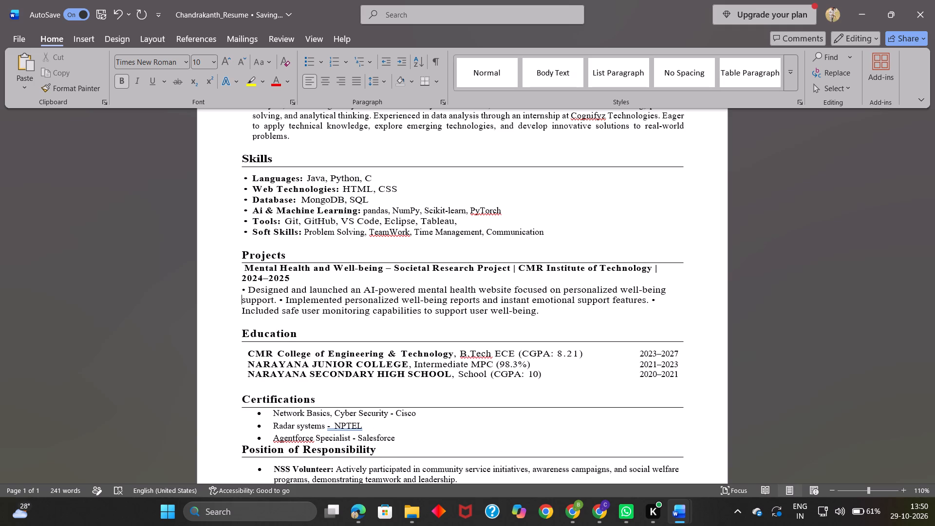
{"action": "key", "text": "Down"}
{"action": "key", "text": "Right"}
{"action": "key", "text": "Up"}
{"action": "key", "text": "Right"}
{"action": "key", "text": "Right"}
{"action": "key", "text": "Right"}
{"action": "key", "text": "Right"}
{"action": "key", "text": "Right"}
{"action": "key", "text": "Right"}
{"action": "key", "text": "Right"}
{"action": "key", "text": "Right"}
{"action": "key", "text": "Return"}
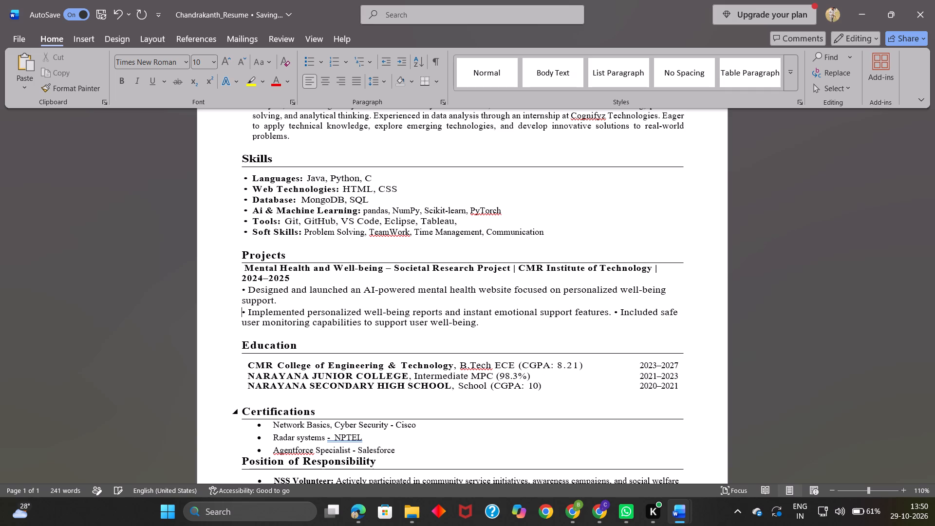
Put the "Included safe user monitoring capabilities" bullet on its own line after "emotional support features." and remove its leading space.
{"action": "key", "text": "Right"}
{"action": "key", "text": "Up"}
{"action": "key", "text": "Right"}
{"action": "key", "text": "Right"}
{"action": "key", "text": "Right"}
{"action": "key", "text": "Right"}
{"action": "key", "text": "Right"}
{"action": "key", "text": "Right"}
{"action": "key", "text": "Right"}
{"action": "key", "text": "Right"}
{"action": "key", "text": "Right"}
{"action": "key", "text": "Right"}
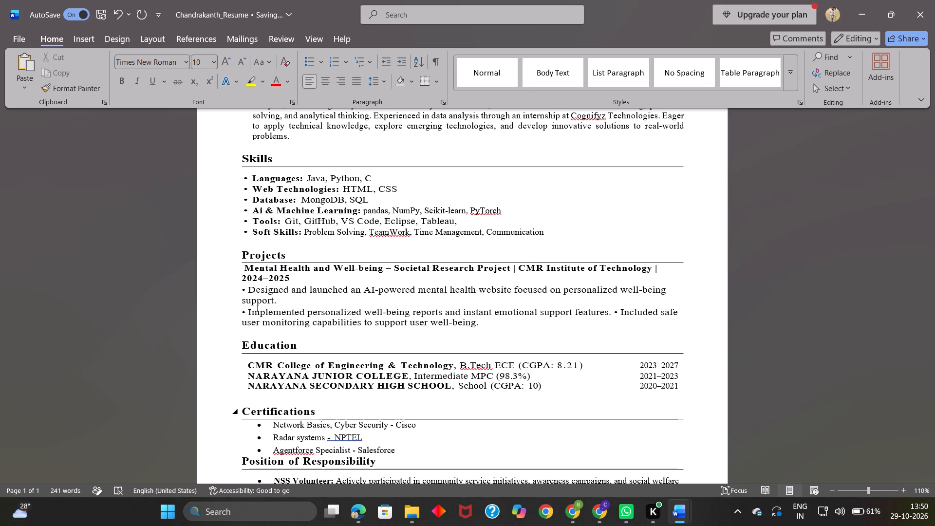
{"action": "key", "text": "Down"}
{"action": "key", "text": "Right"}
{"action": "key", "text": "Right"}
{"action": "key", "text": "Right"}
{"action": "key", "text": "Right"}
{"action": "key", "text": "Right"}
{"action": "key", "text": "Right"}
{"action": "key", "text": "Right"}
{"action": "key", "text": "Right"}
{"action": "key", "text": "Right"}
{"action": "key", "text": "Right"}
{"action": "key", "text": "Right"}
{"action": "key", "text": "Right"}
{"action": "key", "text": "Right"}
{"action": "key", "text": "Right"}
{"action": "key", "text": "Right"}
{"action": "key", "text": "Right"}
{"action": "key", "text": "Right"}
{"action": "key", "text": "Right"}
{"action": "key", "text": "Right"}
{"action": "key", "text": "Right"}
{"action": "key", "text": "Down"}
{"action": "key", "text": "Up"}
{"action": "key", "text": "Right"}
{"action": "key", "text": "Right"}
{"action": "key", "text": "Right"}
{"action": "key", "text": "Right"}
{"action": "key", "text": "Right"}
{"action": "key", "text": "Right"}
{"action": "key", "text": "Right"}
{"action": "key", "text": "Right"}
{"action": "key", "text": "Right"}
{"action": "key", "text": "Right"}
{"action": "key", "text": "Right"}
{"action": "key", "text": "Right"}
{"action": "key", "text": "Right"}
{"action": "key", "text": "Right"}
{"action": "key", "text": "Right"}
{"action": "key", "text": "Right"}
{"action": "key", "text": "Right"}
{"action": "key", "text": "Right"}
{"action": "key", "text": "Right"}
{"action": "key", "text": "Up"}
{"action": "key", "text": "Up"}
{"action": "key", "text": "Up"}
{"action": "key", "text": "Right"}
{"action": "key", "text": "Right"}
{"action": "key", "text": "Right"}
{"action": "key", "text": "Right"}
{"action": "key", "text": "Right"}
{"action": "key", "text": "Right"}
{"action": "key", "text": "Right"}
{"action": "key", "text": "Right"}
{"action": "key", "text": "Right"}
{"action": "key", "text": "Right"}
{"action": "key", "text": "Right"}
{"action": "key", "text": "Right"}
{"action": "key", "text": "Right"}
{"action": "key", "text": "Right"}
{"action": "key", "text": "Right"}
{"action": "key", "text": "Right"}
{"action": "key", "text": "Right"}
{"action": "key", "text": "Right"}
{"action": "key", "text": "Right"}
{"action": "key", "text": "Right"}
{"action": "key", "text": "Right"}
{"action": "key", "text": "Right"}
{"action": "key", "text": "Right"}
{"action": "key", "text": "Right"}
{"action": "key", "text": "Right"}
{"action": "key", "text": "Right"}
{"action": "key", "text": "Return"}
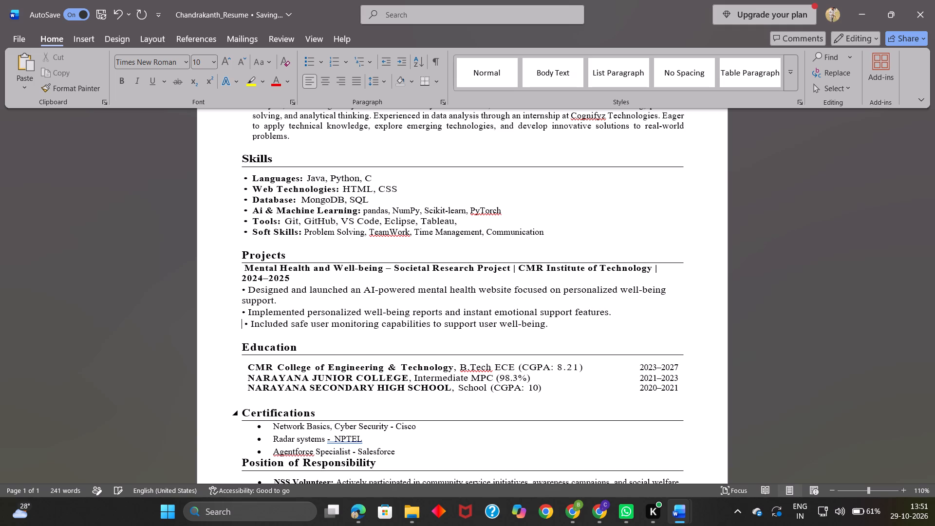
{"action": "key", "text": "Right"}
{"action": "key", "text": "BackSpace"}
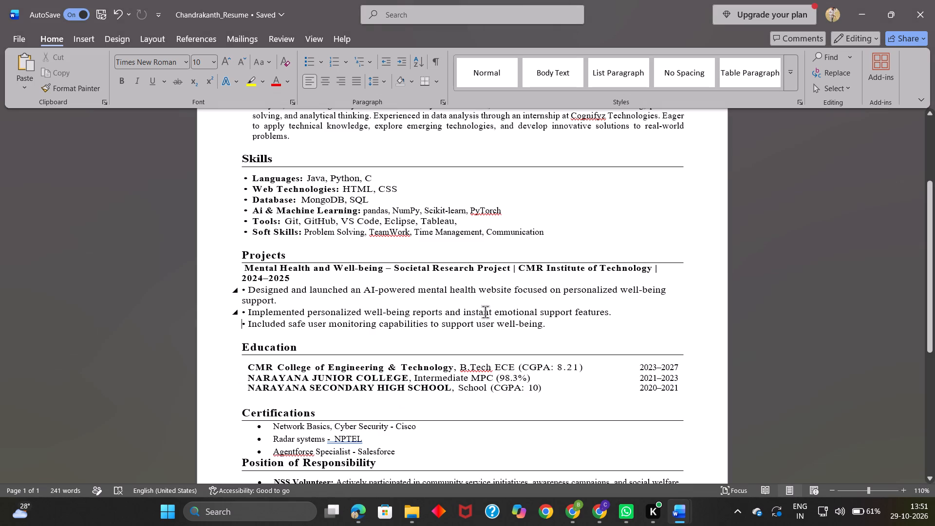
Change the college name in the first Education entry to "CMR Institute Of Technology".
{"action": "scroll", "coordinate": [315, 354], "scroll_direction": "right", "scroll_amount": 1}
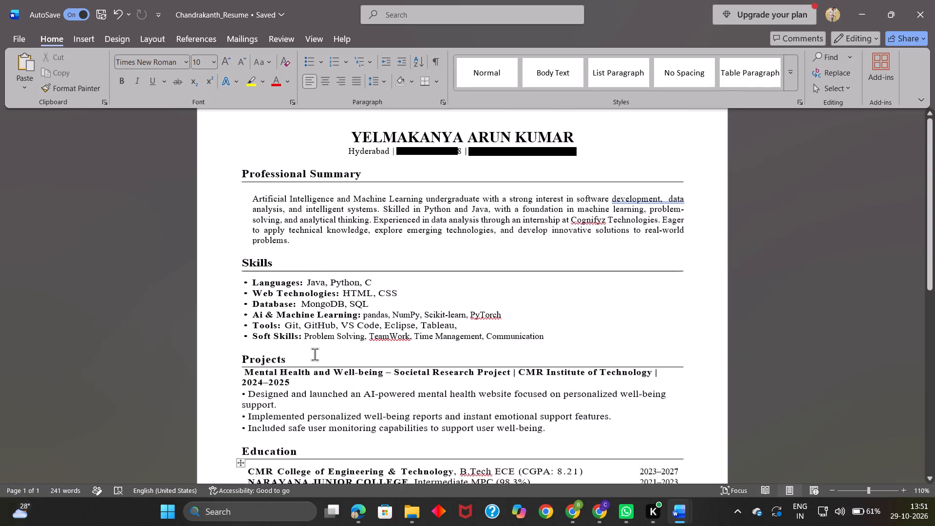
{"action": "scroll", "coordinate": [315, 354], "scroll_direction": "right", "scroll_amount": 1}
{"action": "scroll", "coordinate": [315, 354], "scroll_direction": "up", "scroll_amount": 2}
{"action": "scroll", "coordinate": [315, 354], "scroll_direction": "right", "scroll_amount": 2}
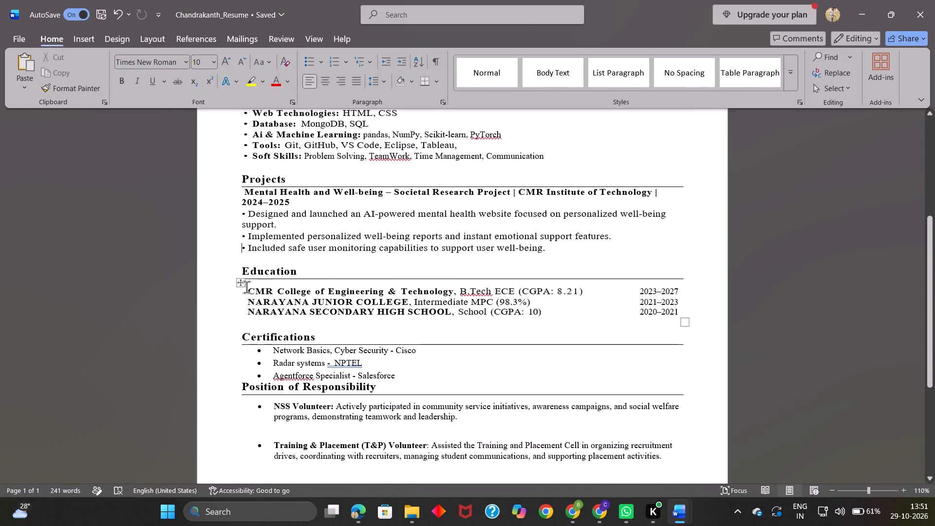
{"action": "left_click", "coordinate": [457, 290]}
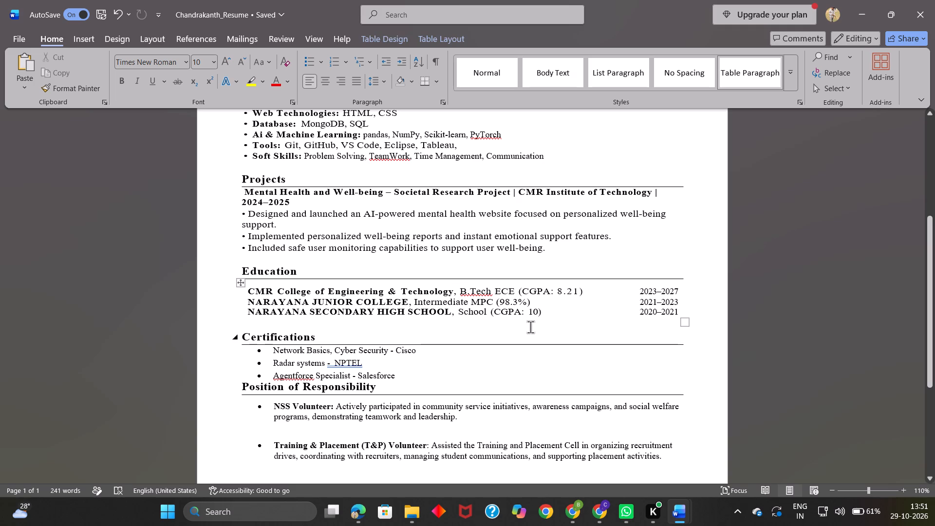
{"action": "key", "text": "Left"}
{"action": "key", "text": "Left"}
{"action": "key", "text": "Left"}
{"action": "key", "text": "Left"}
{"action": "key", "text": "Left"}
{"action": "key", "text": "Left"}
{"action": "key", "text": "Left"}
{"action": "key", "text": "Left"}
{"action": "key", "text": "Left"}
{"action": "key", "text": "Left"}
{"action": "key", "text": "Left"}
{"action": "key", "text": "Left"}
{"action": "key", "text": "Left"}
{"action": "key", "text": "Left"}
{"action": "key", "text": "Right"}
{"action": "key", "text": "Right"}
{"action": "key", "text": "Right"}
{"action": "key", "text": "BackSpace"}
{"action": "key", "text": "BackSpace"}
{"action": "key", "text": "BackSpace"}
{"action": "key", "text": "BackSpace"}
{"action": "key", "text": "BackSpace"}
{"action": "key", "text": "BackSpace"}
{"action": "key", "text": "BackSpace"}
{"action": "key", "text": "BackSpace"}
{"action": "key", "text": "BackSpace"}
{"action": "key", "text": "BackSpace"}
{"action": "key", "text": "BackSpace"}
{"action": "key", "text": "BackSpace"}
{"action": "key", "text": "BackSpace"}
{"action": "key", "text": "BackSpace"}
{"action": "key", "text": "BackSpace"}
{"action": "key", "text": "BackSpace"}
{"action": "key", "text": "BackSpace"}
{"action": "key", "text": "BackSpace"}
{"action": "key", "text": "BackSpace"}
{"action": "key", "text": "BackSpace"}
{"action": "key", "text": "BackSpace"}
{"action": "key", "text": "BackSpace"}
{"action": "key", "text": "BackSpace"}
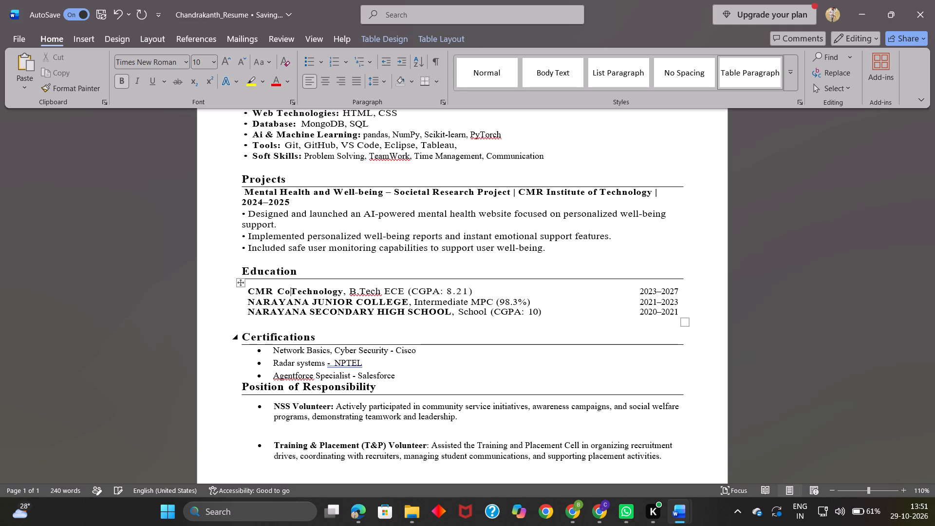
{"action": "key", "text": "BackSpace"}
{"action": "key", "text": "BackSpace"}
{"action": "type", "text": "Institue"}
{"action": "key", "text": "BackSpace"}
{"action": "key", "text": "r"}
{"action": "key", "text": "BackSpace"}
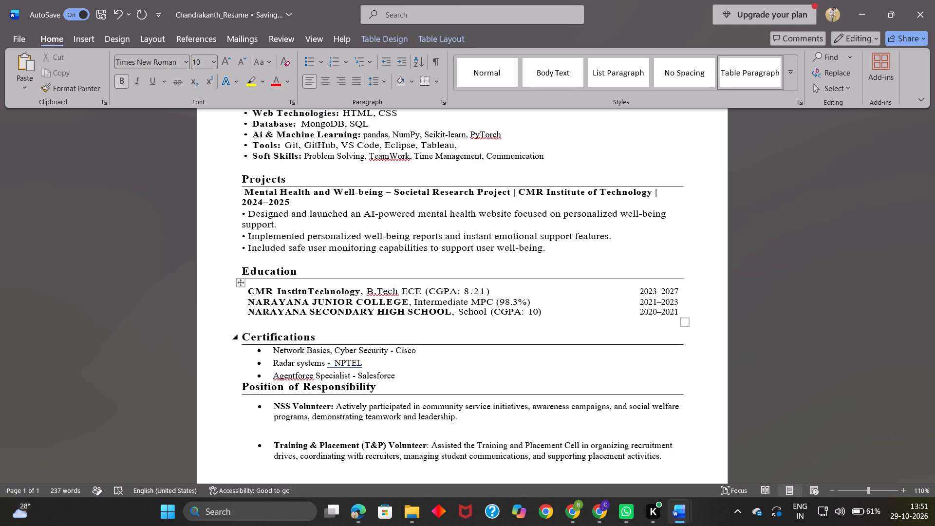
{"action": "type", "text": "te"}
{"action": "key", "text": "space"}
{"action": "type", "text": "Of"}
{"action": "key", "text": "space"}
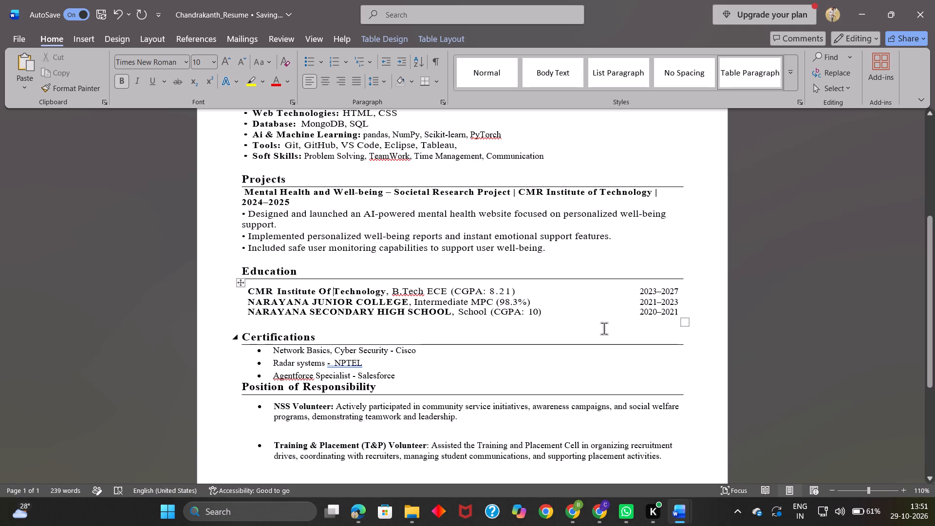
Replace the B.Tech branch ECE in the first Education entry with "CSE(Ai&Ml)".
{"action": "left_click", "coordinate": [448, 294]}
{"action": "key", "text": "BackSpace"}
{"action": "key", "text": "BackSpace"}
{"action": "key", "text": "BackSpace"}
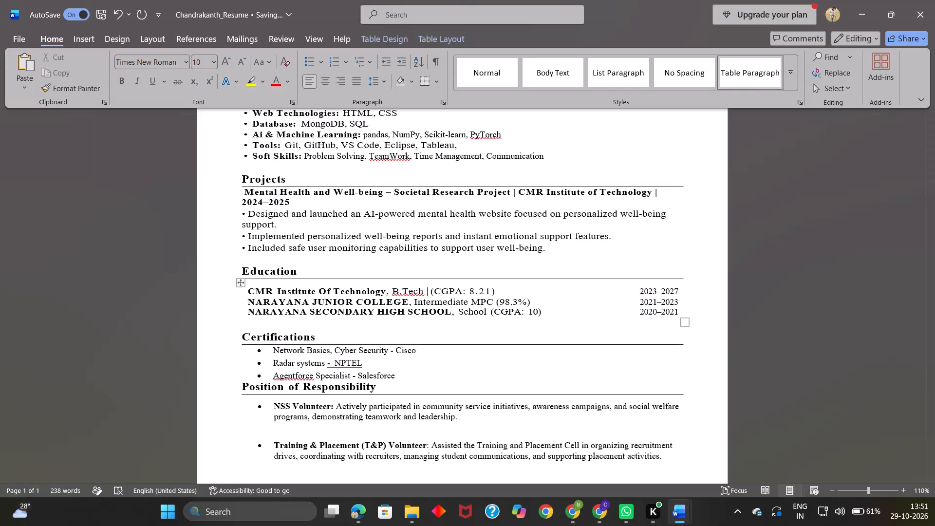
{"action": "type", "text": "cse"}
{"action": "key", "text": "BackSpace"}
{"action": "key", "text": "BackSpace"}
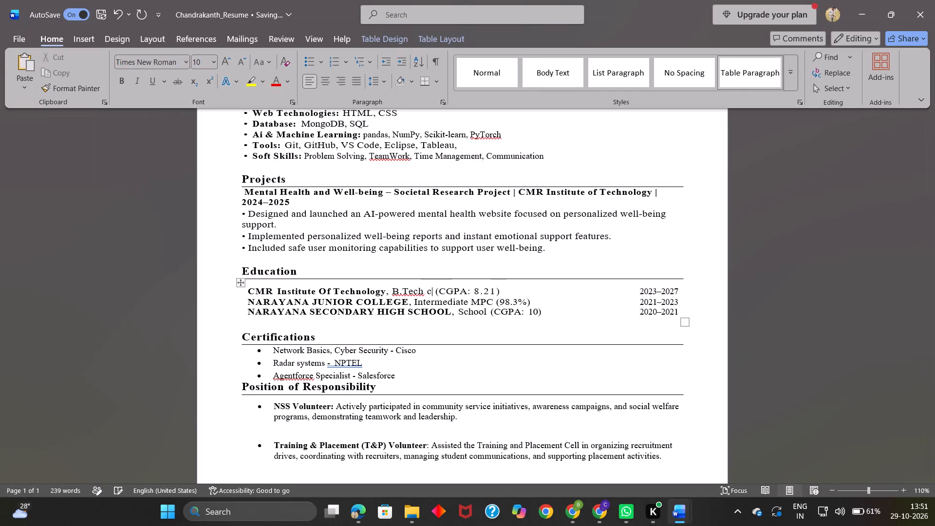
{"action": "key", "text": "BackSpace"}
{"action": "type", "text": "CSE"}
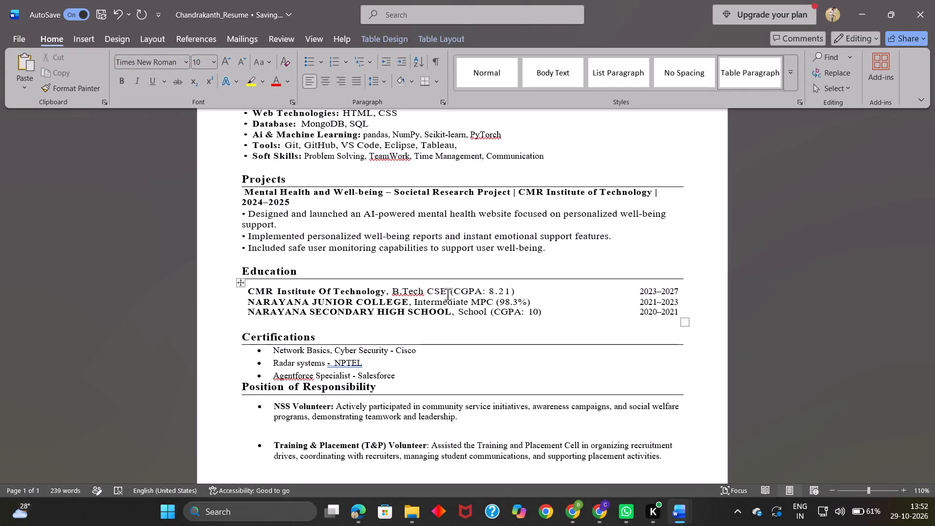
{"action": "key", "text": "shift+parenleft"}
{"action": "type", "text": "Ai"}
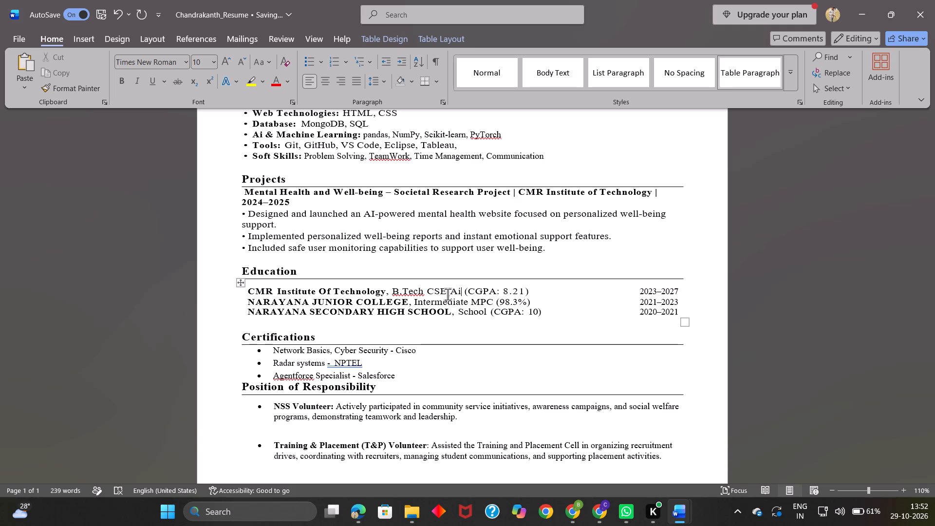
{"action": "type", "text": "&ML"}
{"action": "key", "text": "shift+parenright"}
{"action": "key", "text": "Left"}
{"action": "key", "text": "BackSpace"}
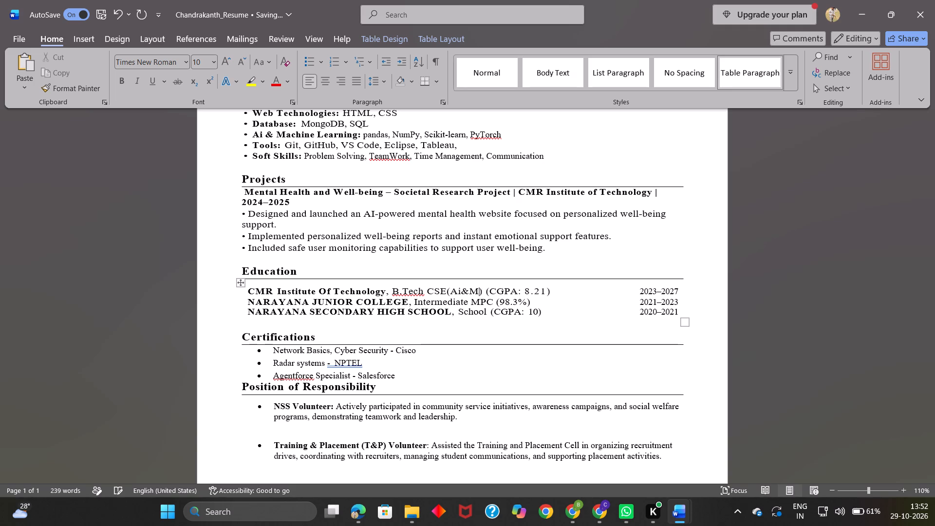
{"action": "key", "text": "l"}
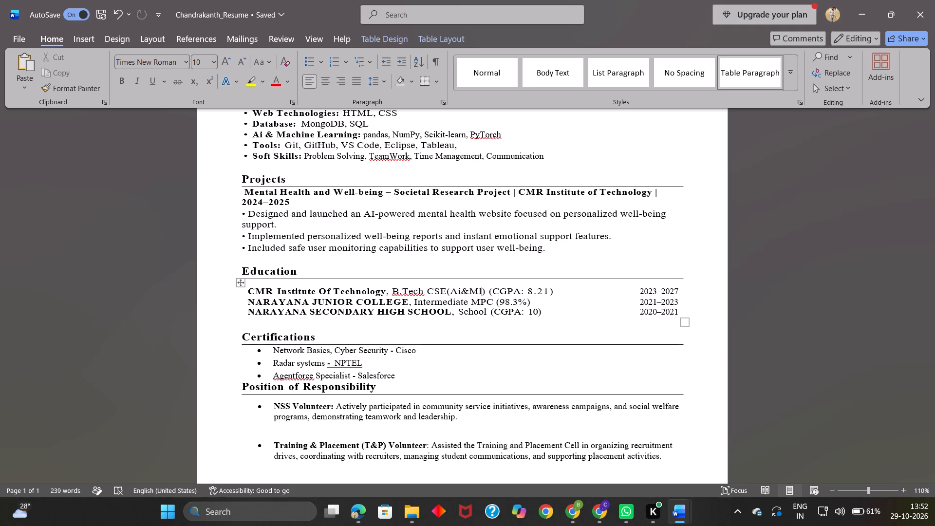
Set the CGPA in the CMR Institute Of Technology entry under Education to 7.28.
{"action": "key", "text": "Right"}
{"action": "key", "text": "Right"}
{"action": "key", "text": "Right"}
{"action": "key", "text": "Right"}
{"action": "key", "text": "Right"}
{"action": "key", "text": "Right"}
{"action": "key", "text": "Right"}
{"action": "key", "text": "Right"}
{"action": "key", "text": "Right"}
{"action": "key", "text": "Right"}
{"action": "key", "text": "Right"}
{"action": "key", "text": "Right"}
{"action": "key", "text": "Right"}
{"action": "key", "text": "BackSpace"}
{"action": "key", "text": "BackSpace"}
{"action": "key", "text": "BackSpace"}
{"action": "key", "text": "BackSpace"}
{"action": "type", "text": "7.28"}
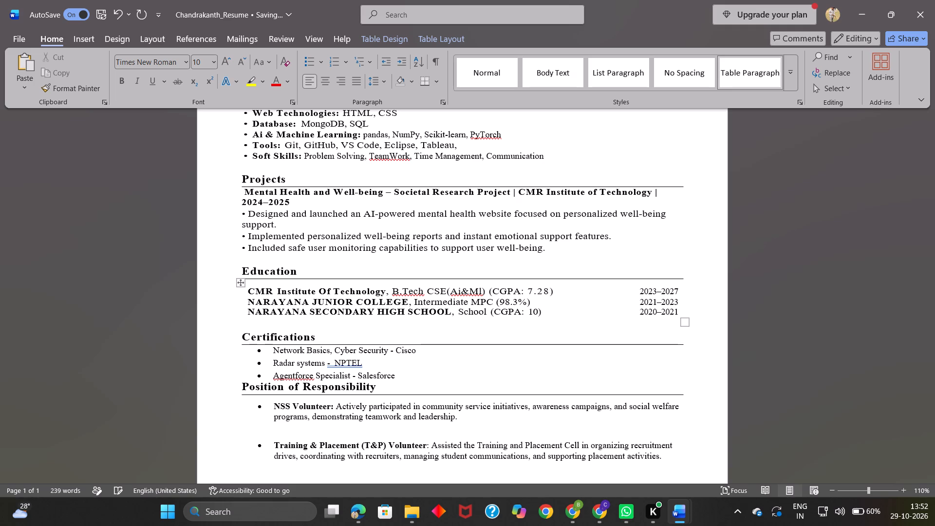
Set the Intermediate MPC percentage in the second Education entry to 89.4%.
{"action": "left_click", "coordinate": [522, 304]}
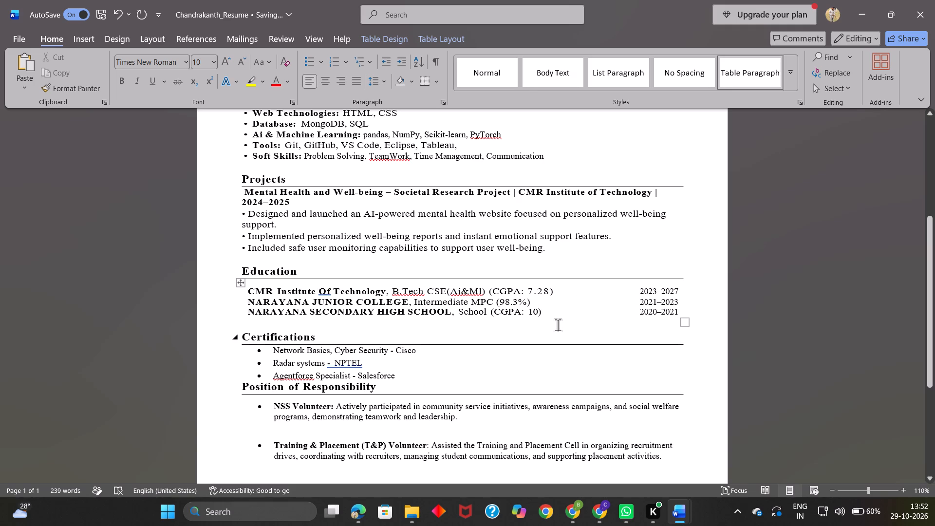
{"action": "key", "text": "Left"}
{"action": "key", "text": "Left"}
{"action": "key", "text": "BackSpace"}
{"action": "key", "text": "BackSpace"}
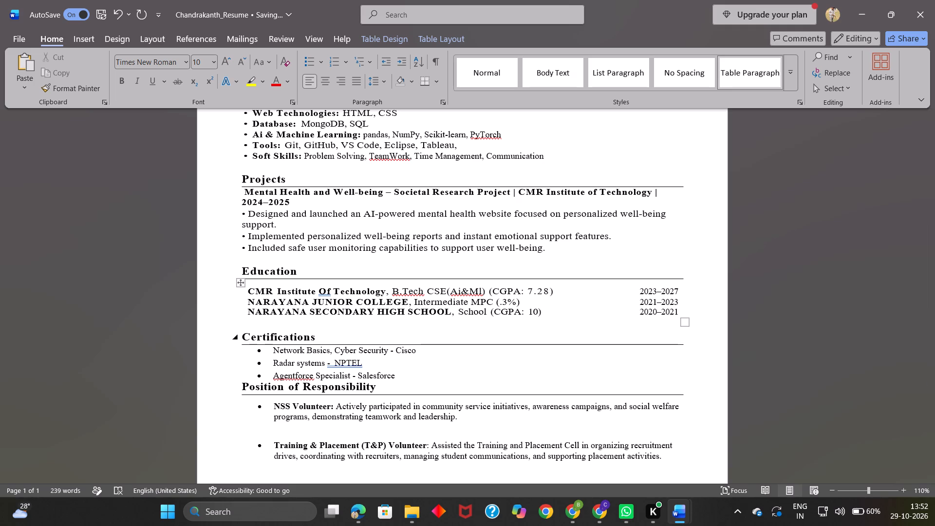
{"action": "key", "text": "8"}
{"action": "key", "text": "2"}
{"action": "key", "text": "BackSpace"}
{"action": "key", "text": "7"}
{"action": "key", "text": "BackSpace"}
{"action": "key", "text": "9"}
{"action": "key", "text": "Right"}
{"action": "key", "text": "BackSpace"}
{"action": "key", "text": "4"}
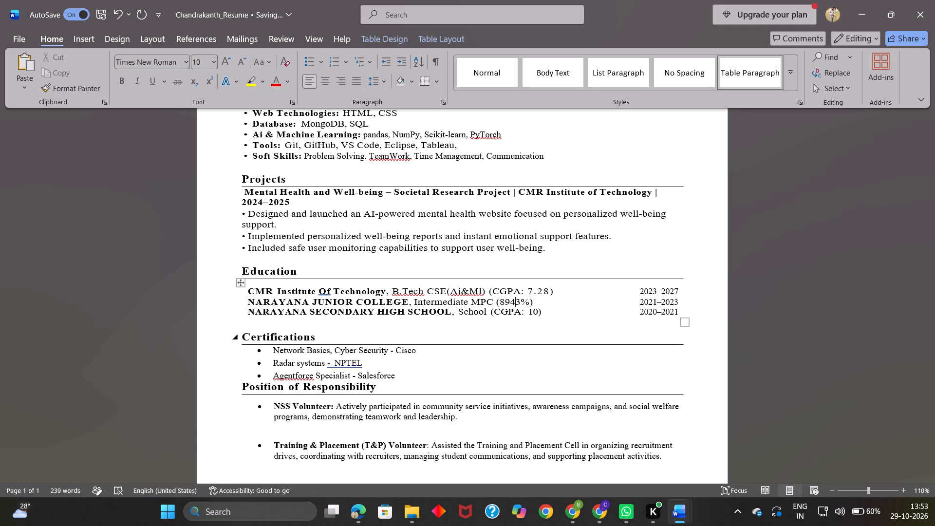
{"action": "key", "text": "BackSpace"}
{"action": "key", "text": "period"}
{"action": "key", "text": "Right"}
{"action": "key", "text": "BackSpace"}
{"action": "key", "text": "4"}
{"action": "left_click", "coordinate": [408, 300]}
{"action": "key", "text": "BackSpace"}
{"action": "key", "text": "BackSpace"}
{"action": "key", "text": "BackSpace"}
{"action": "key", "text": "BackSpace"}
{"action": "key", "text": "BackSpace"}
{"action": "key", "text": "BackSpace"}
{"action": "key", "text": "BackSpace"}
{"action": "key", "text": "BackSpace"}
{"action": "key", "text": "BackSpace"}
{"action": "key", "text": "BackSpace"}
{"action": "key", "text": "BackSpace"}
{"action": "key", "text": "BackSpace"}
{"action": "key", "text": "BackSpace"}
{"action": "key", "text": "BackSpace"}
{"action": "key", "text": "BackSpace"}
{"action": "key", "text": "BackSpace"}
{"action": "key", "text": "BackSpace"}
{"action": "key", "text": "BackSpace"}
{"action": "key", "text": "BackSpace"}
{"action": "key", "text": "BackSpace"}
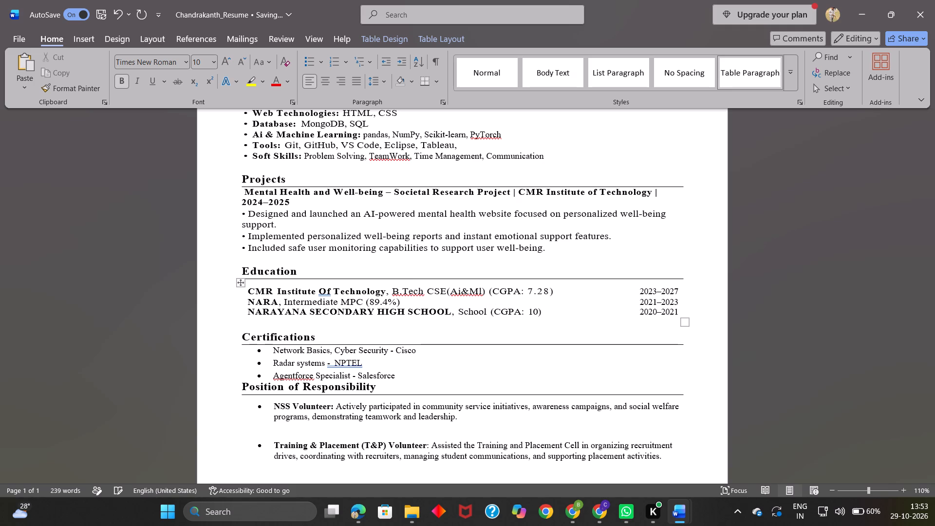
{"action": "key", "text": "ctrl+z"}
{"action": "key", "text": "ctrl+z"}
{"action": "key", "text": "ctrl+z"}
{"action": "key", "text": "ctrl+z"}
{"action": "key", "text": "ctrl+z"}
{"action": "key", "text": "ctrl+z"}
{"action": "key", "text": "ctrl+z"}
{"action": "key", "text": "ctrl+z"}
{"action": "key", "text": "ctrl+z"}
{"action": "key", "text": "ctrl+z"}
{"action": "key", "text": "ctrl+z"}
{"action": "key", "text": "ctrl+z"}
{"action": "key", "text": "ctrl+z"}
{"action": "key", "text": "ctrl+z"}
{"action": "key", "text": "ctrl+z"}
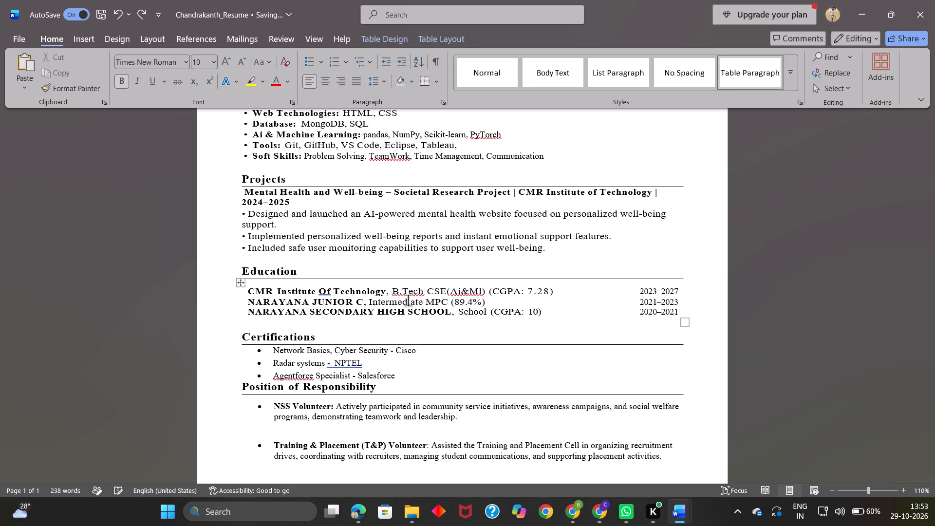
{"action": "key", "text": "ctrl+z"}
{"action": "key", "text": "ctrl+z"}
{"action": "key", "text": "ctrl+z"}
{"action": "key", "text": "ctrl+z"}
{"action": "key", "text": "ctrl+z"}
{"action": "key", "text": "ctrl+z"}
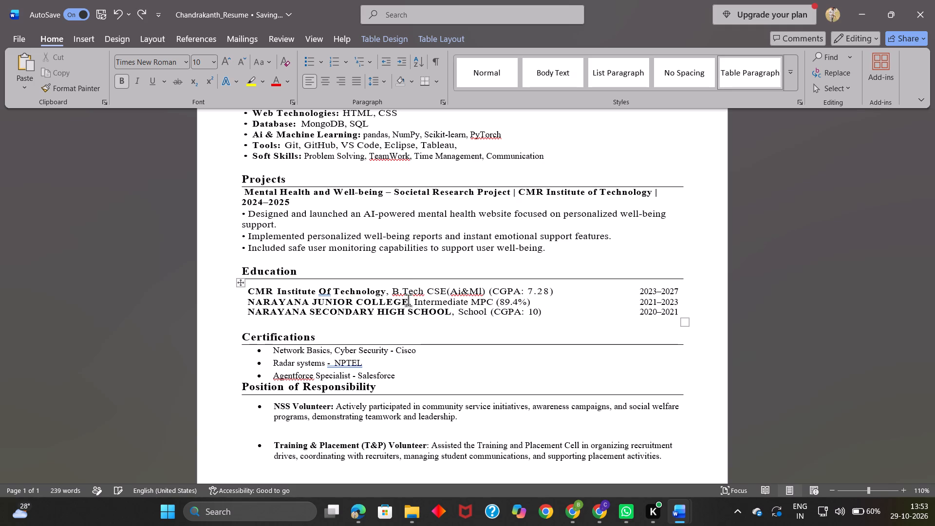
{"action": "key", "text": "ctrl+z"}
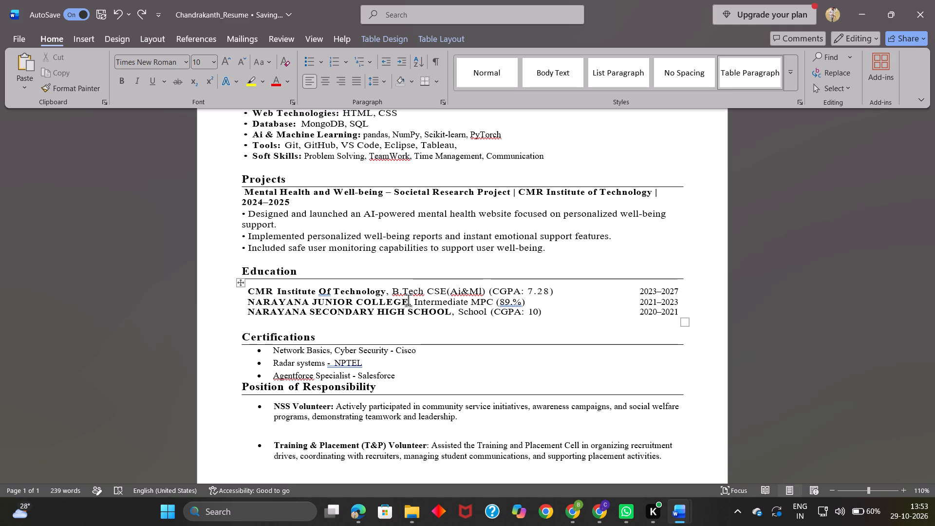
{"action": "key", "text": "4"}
Replace NARAYANA with "RESONANCE" in the junior college name of the second Education entry.
{"action": "key", "text": "Left"}
{"action": "key", "text": "Left"}
{"action": "key", "text": "Left"}
{"action": "key", "text": "Left"}
{"action": "key", "text": "Left"}
{"action": "key", "text": "Left"}
{"action": "key", "text": "Left"}
{"action": "key", "text": "Left"}
{"action": "key", "text": "Left"}
{"action": "key", "text": "Left"}
{"action": "key", "text": "Left"}
{"action": "key", "text": "Left"}
{"action": "key", "text": "Left"}
{"action": "key", "text": "Left"}
{"action": "key", "text": "Left"}
{"action": "key", "text": "Left"}
{"action": "key", "text": "Left"}
{"action": "key", "text": "Left"}
{"action": "key", "text": "Left"}
{"action": "key", "text": "Left"}
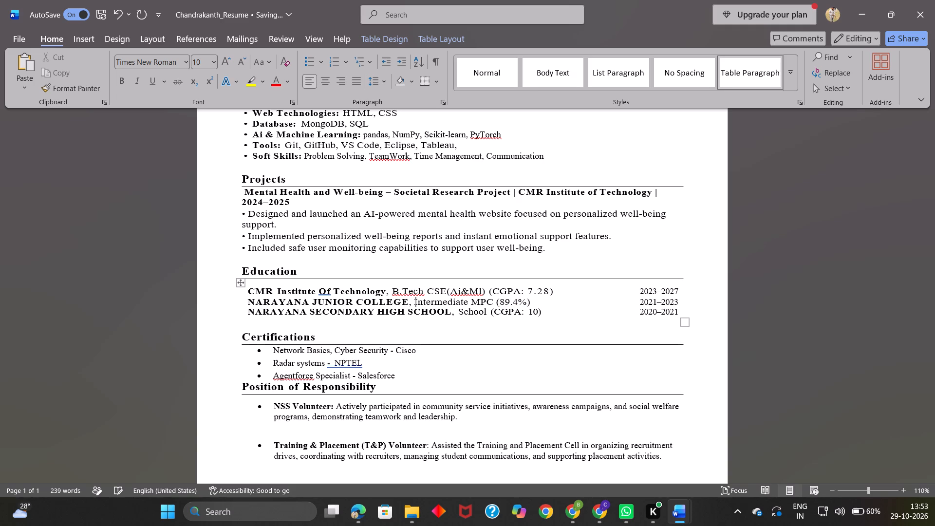
{"action": "key", "text": "Right"}
{"action": "key", "text": "Right"}
{"action": "key", "text": "BackSpace"}
{"action": "key", "text": "BackSpace"}
{"action": "key", "text": "BackSpace"}
{"action": "key", "text": "BackSpace"}
{"action": "key", "text": "BackSpace"}
{"action": "key", "text": "BackSpace"}
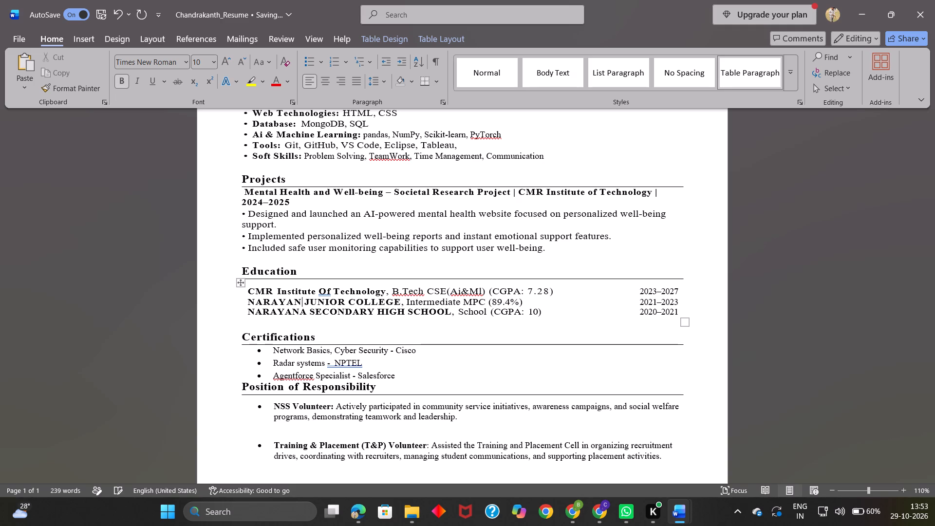
{"action": "key", "text": "BackSpace"}
{"action": "key", "text": "BackSpace"}
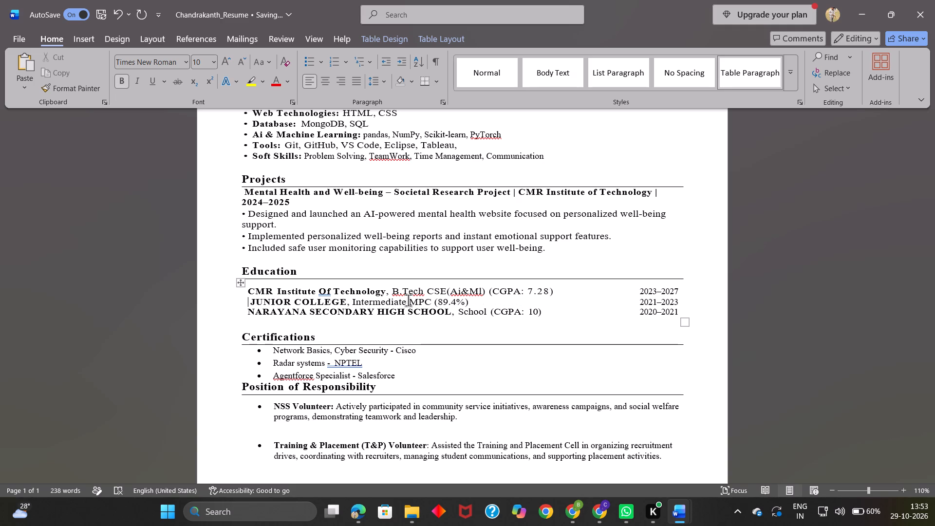
{"action": "type", "text": "RES"}
{"action": "type", "text": "ONANCE"}
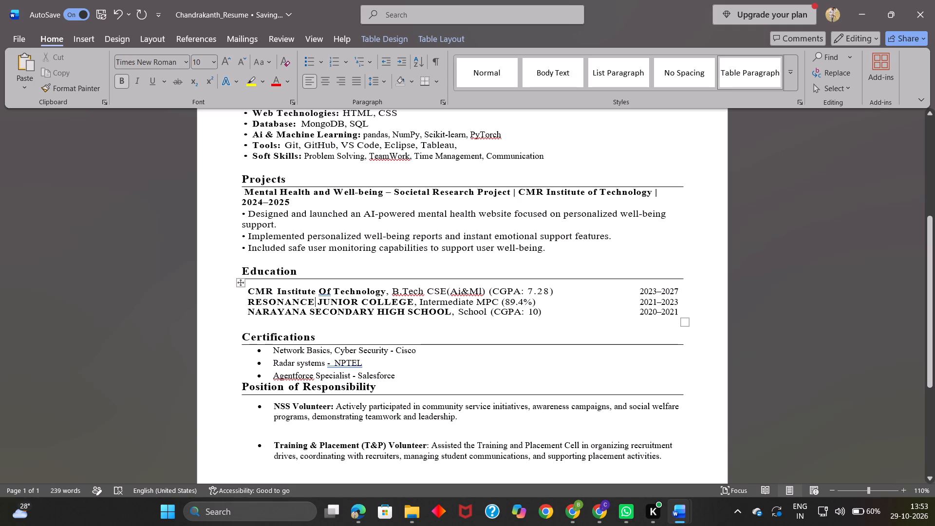
Change the school name in the third Education entry to "ST. MARKS HIGH SCHOOL".
{"action": "left_click", "coordinate": [376, 311]}
{"action": "key", "text": "BackSpace"}
{"action": "key", "text": "BackSpace"}
{"action": "key", "text": "BackSpace"}
{"action": "key", "text": "BackSpace"}
{"action": "key", "text": "BackSpace"}
{"action": "key", "text": "BackSpace"}
{"action": "key", "text": "BackSpace"}
{"action": "key", "text": "BackSpace"}
{"action": "key", "text": "BackSpace"}
{"action": "key", "text": "BackSpace"}
{"action": "key", "text": "BackSpace"}
{"action": "key", "text": "BackSpace"}
{"action": "key", "text": "BackSpace"}
{"action": "key", "text": "BackSpace"}
{"action": "key", "text": "BackSpace"}
{"action": "key", "text": "BackSpace"}
{"action": "key", "text": "BackSpace"}
{"action": "key", "text": "BackSpace"}
{"action": "key", "text": "BackSpace"}
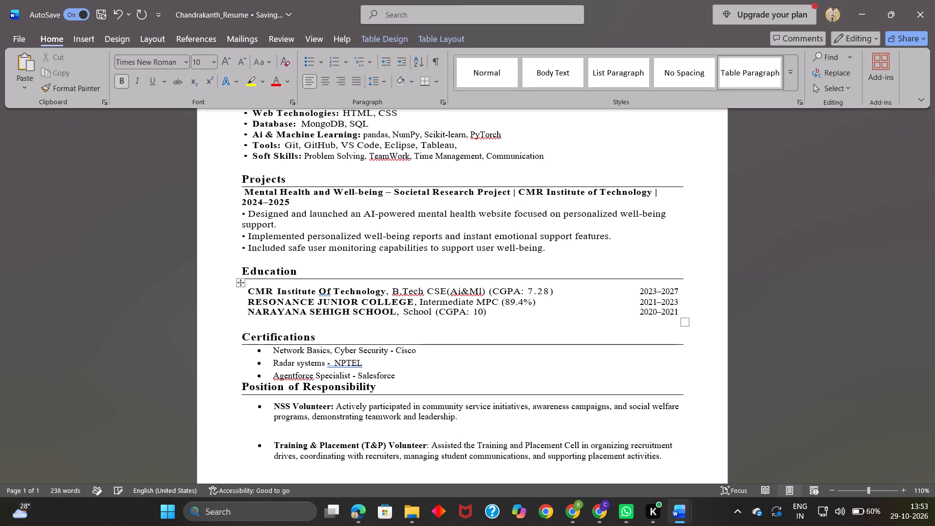
{"action": "type", "text": "ST"}
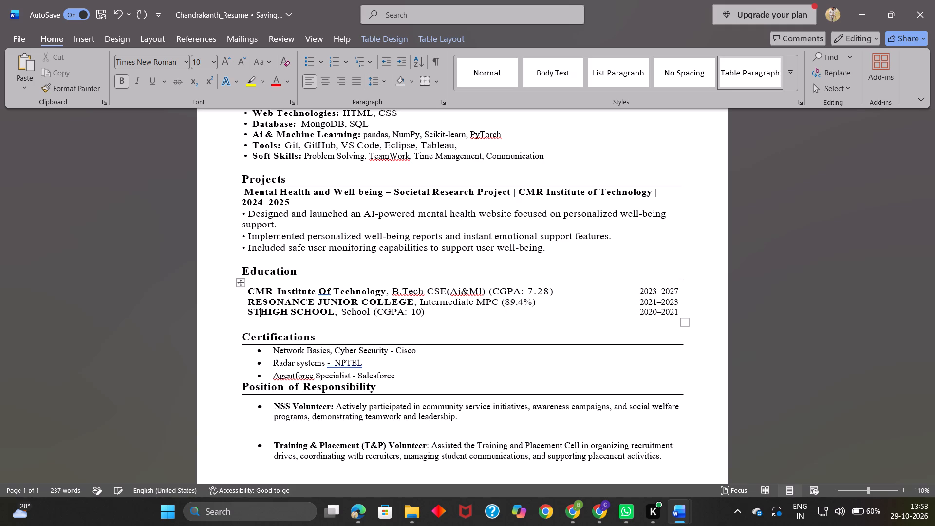
{"action": "type", "text": ". MARKS"}
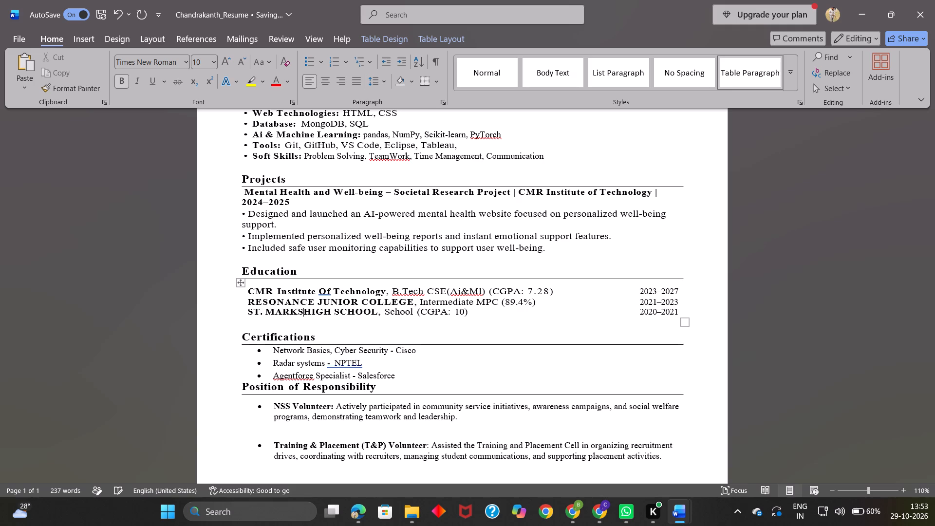
{"action": "key", "text": "space"}
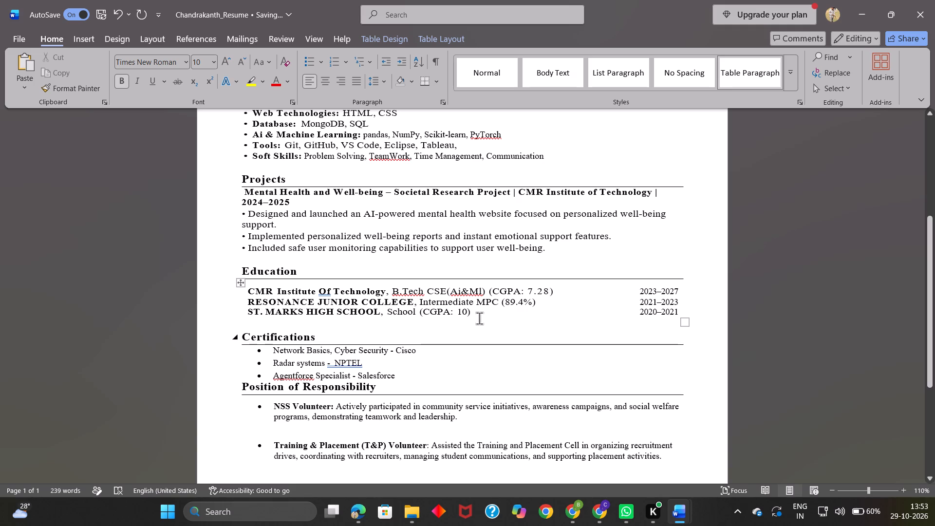
Set the school CGPA in the third Education entry to 9.8.
{"action": "left_click", "coordinate": [468, 314]}
{"action": "key", "text": "Left"}
{"action": "key", "text": "BackSpace"}
{"action": "key", "text": "BackSpace"}
{"action": "type", "text": "9.8"}
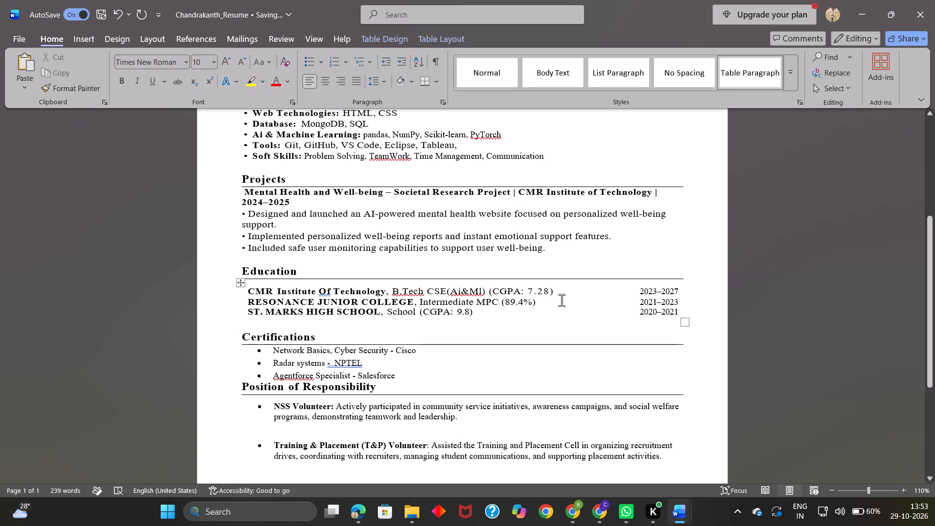
Add a blank line below the 2023–2027 dates to separate the first Education entry from the second.
{"action": "left_click", "coordinate": [561, 292]}
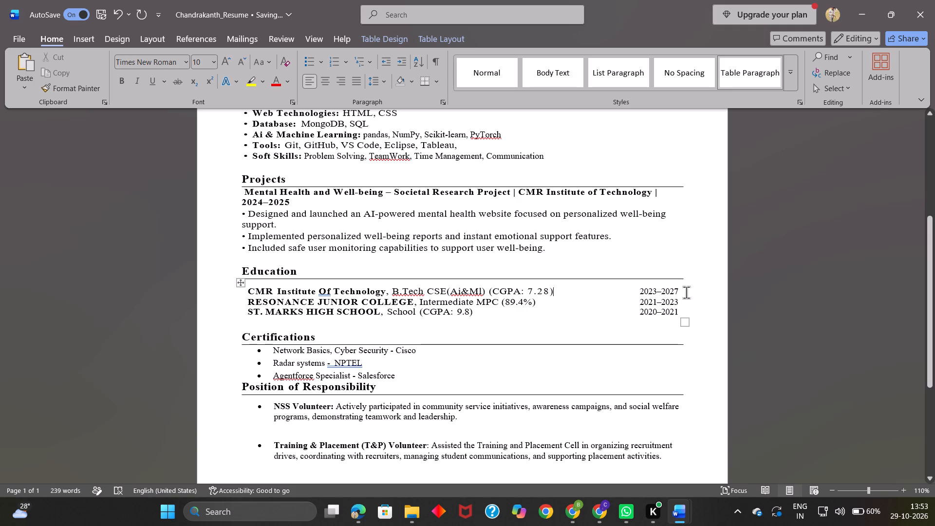
{"action": "left_click", "coordinate": [682, 292]}
{"action": "key", "text": "Return"}
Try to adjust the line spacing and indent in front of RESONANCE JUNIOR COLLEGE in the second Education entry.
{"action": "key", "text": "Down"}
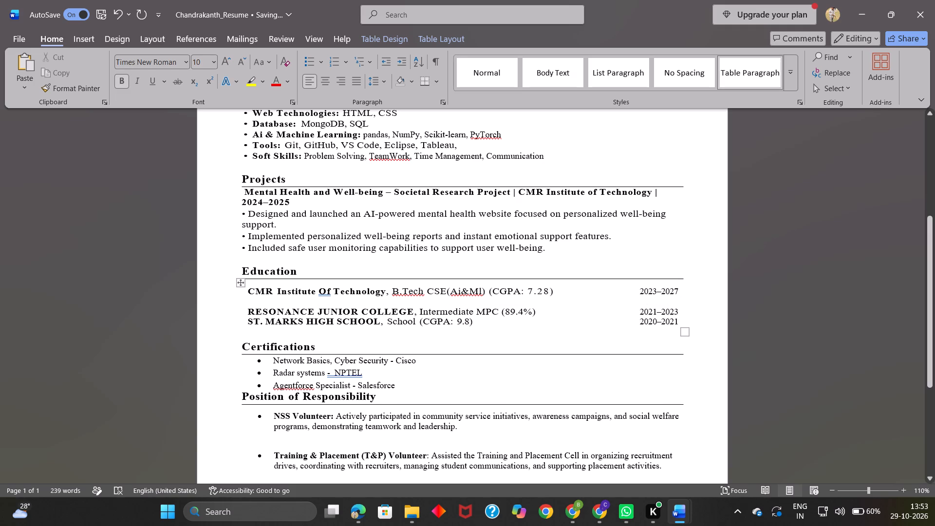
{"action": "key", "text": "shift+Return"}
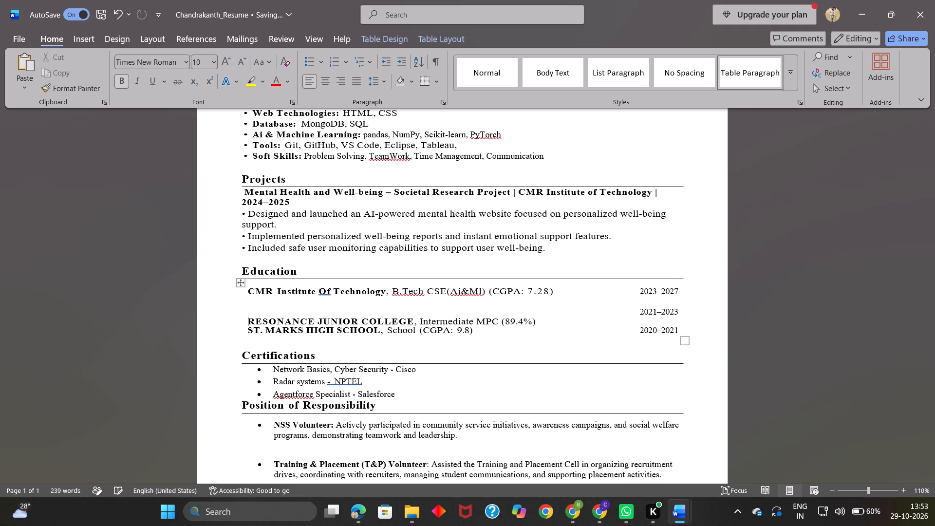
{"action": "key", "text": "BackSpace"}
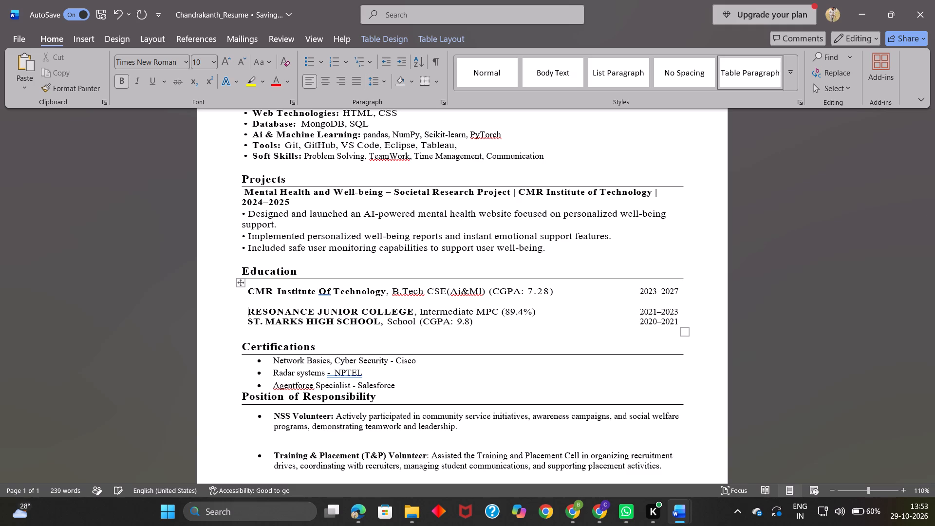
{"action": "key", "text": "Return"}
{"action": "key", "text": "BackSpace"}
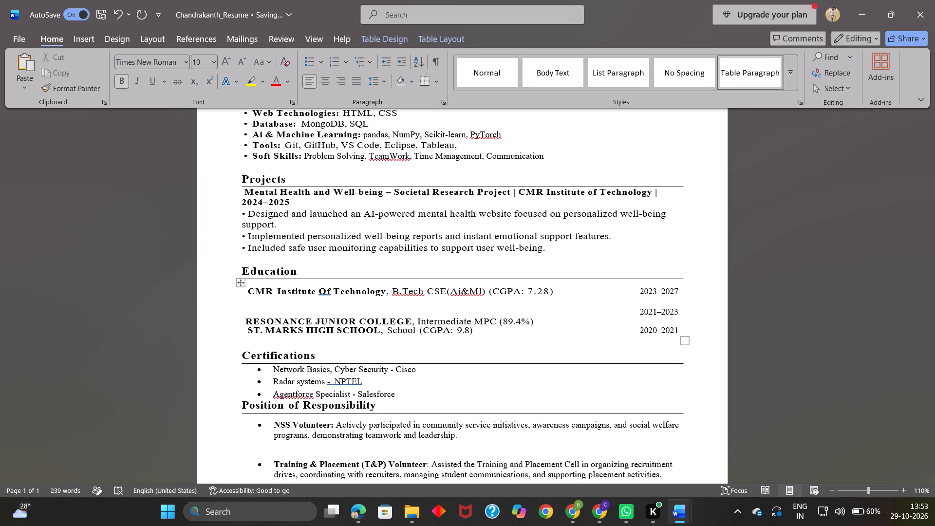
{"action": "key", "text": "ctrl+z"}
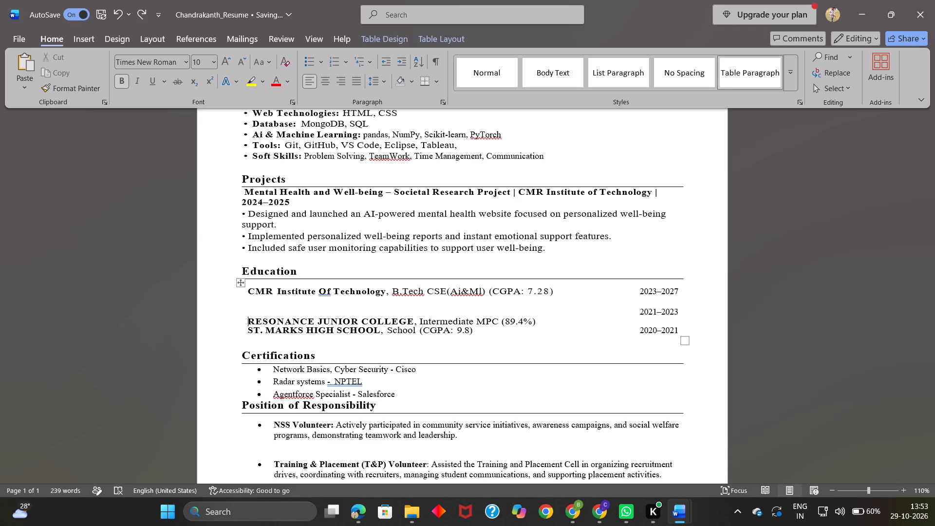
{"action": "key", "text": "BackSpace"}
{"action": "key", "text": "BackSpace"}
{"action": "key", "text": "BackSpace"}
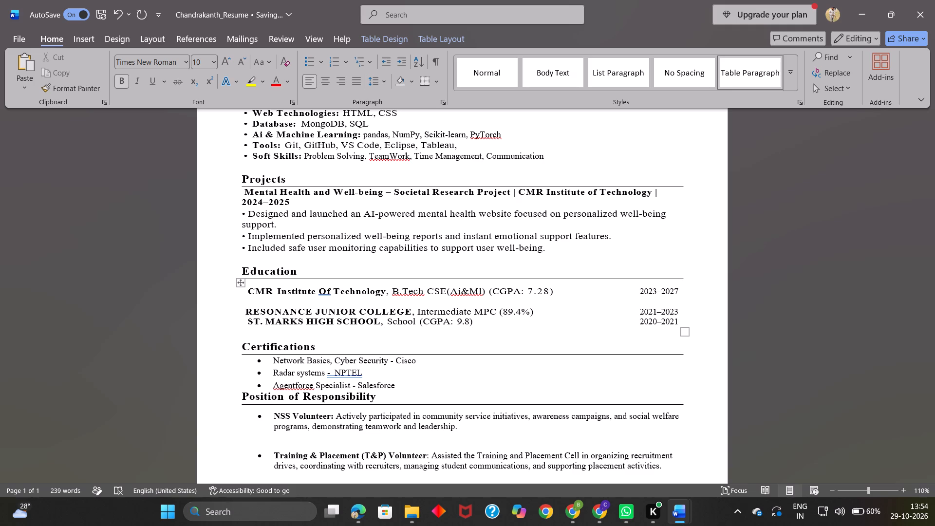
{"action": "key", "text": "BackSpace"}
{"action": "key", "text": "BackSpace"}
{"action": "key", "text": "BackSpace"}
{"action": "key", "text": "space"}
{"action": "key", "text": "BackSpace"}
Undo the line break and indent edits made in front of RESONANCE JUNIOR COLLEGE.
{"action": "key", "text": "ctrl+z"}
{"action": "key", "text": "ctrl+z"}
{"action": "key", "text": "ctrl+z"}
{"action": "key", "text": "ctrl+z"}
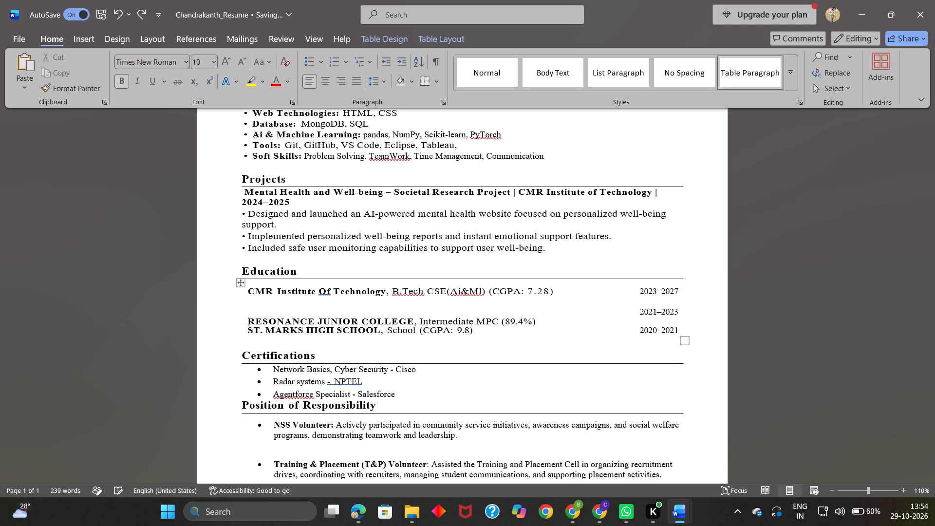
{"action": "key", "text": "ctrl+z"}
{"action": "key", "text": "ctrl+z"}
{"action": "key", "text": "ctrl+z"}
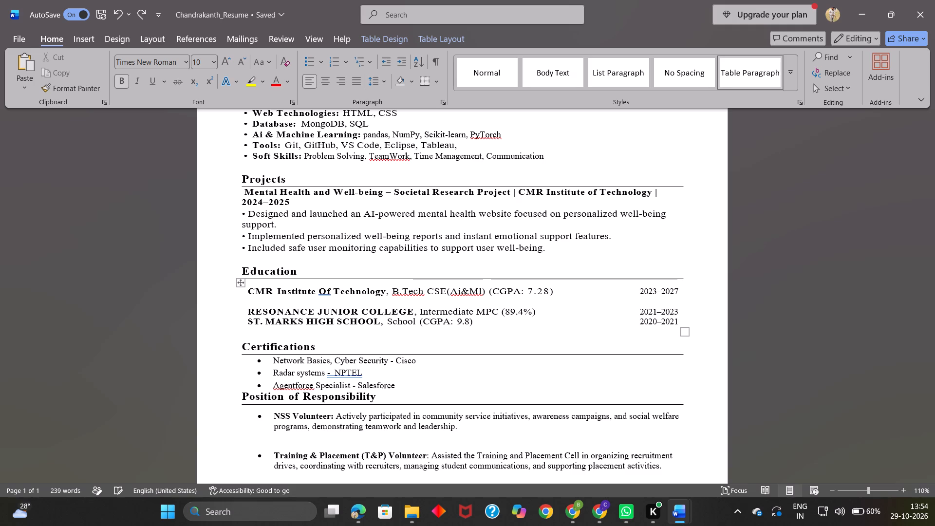
Add a blank line below the 2021–2023 dates to separate the second Education entry from the third.
{"action": "left_click", "coordinate": [677, 311]}
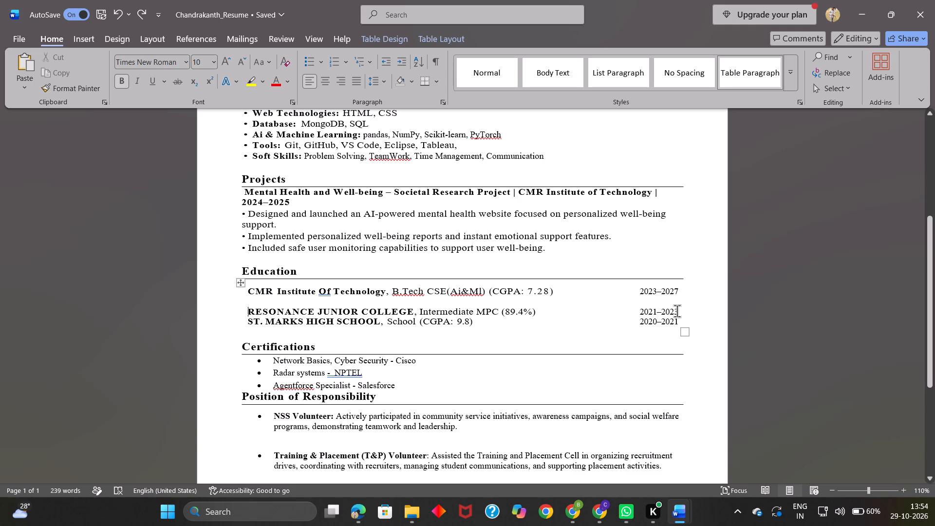
{"action": "key", "text": "Return"}
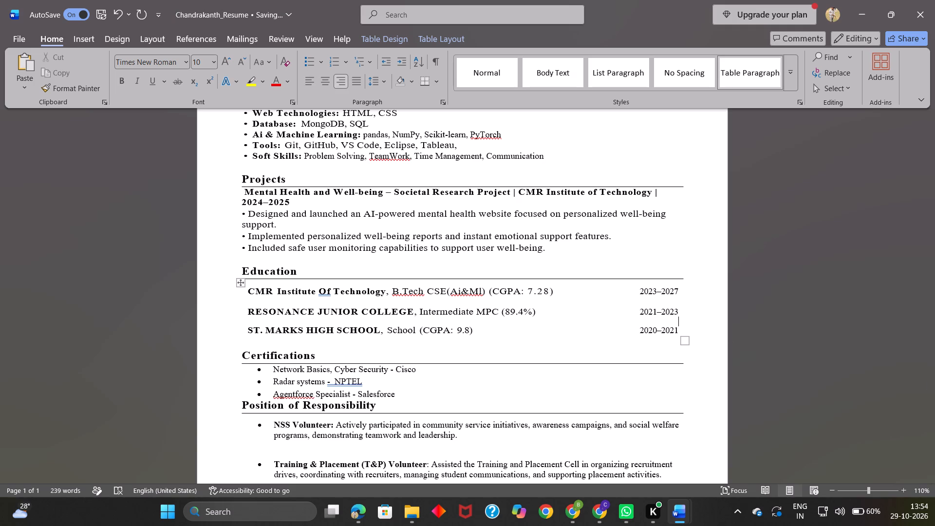
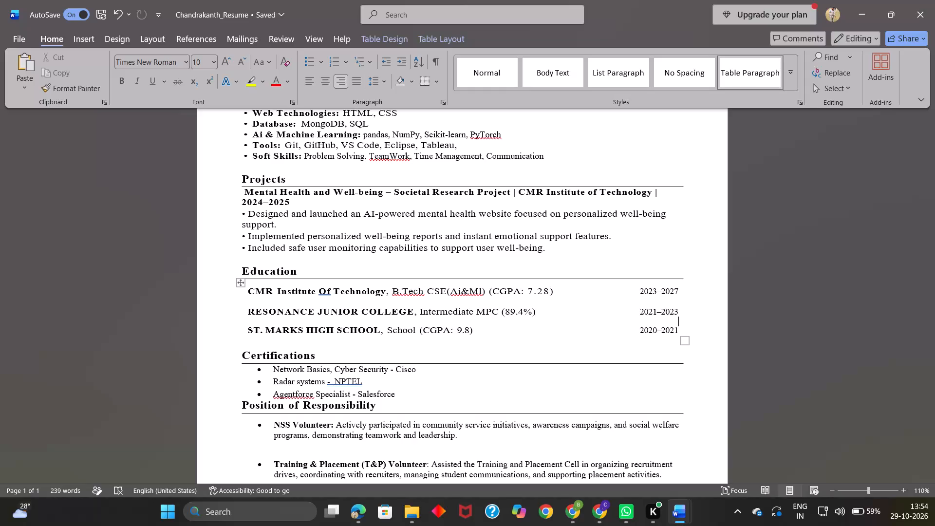
Replace "Network Basics, Cyber Security" with "Data Analyst Essentials" in the Cisco entry under Certifications.
{"action": "scroll", "coordinate": [617, 347], "scroll_direction": "down", "scroll_amount": 2}
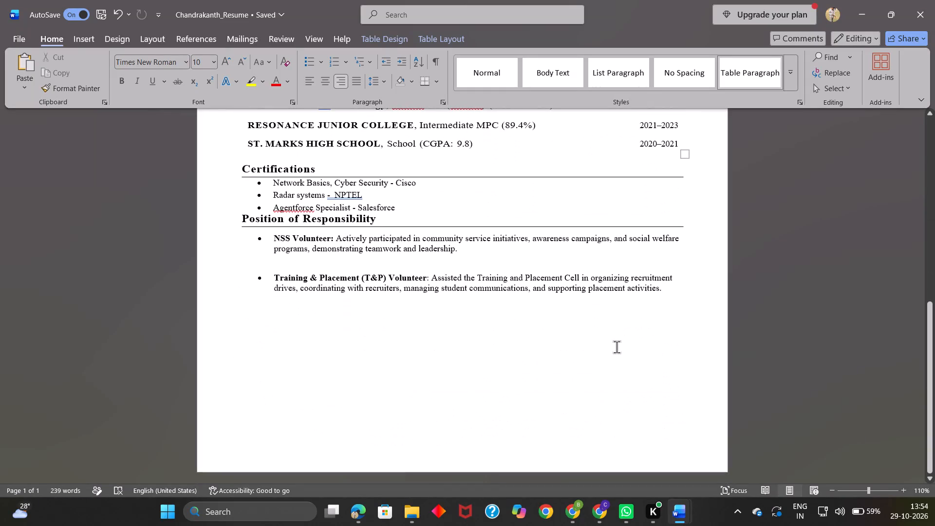
{"action": "left_click", "coordinate": [387, 183]}
{"action": "key", "text": "BackSpace"}
{"action": "key", "text": "BackSpace"}
{"action": "key", "text": "BackSpace"}
{"action": "key", "text": "BackSpace"}
{"action": "key", "text": "BackSpace"}
{"action": "key", "text": "BackSpace"}
{"action": "key", "text": "BackSpace"}
{"action": "key", "text": "BackSpace"}
{"action": "key", "text": "BackSpace"}
{"action": "key", "text": "BackSpace"}
{"action": "key", "text": "BackSpace"}
{"action": "key", "text": "BackSpace"}
{"action": "key", "text": "BackSpace"}
{"action": "key", "text": "BackSpace"}
{"action": "key", "text": "BackSpace"}
{"action": "key", "text": "BackSpace"}
{"action": "key", "text": "BackSpace"}
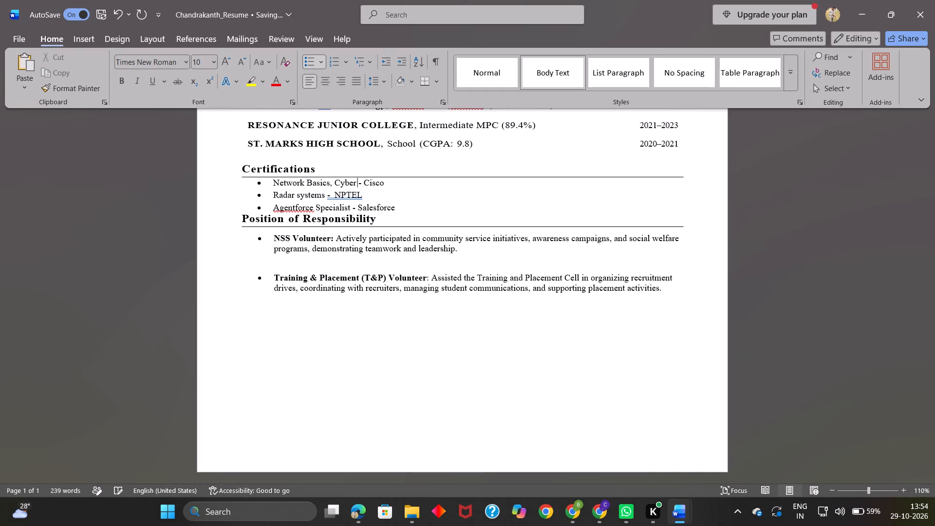
{"action": "key", "text": "BackSpace"}
{"action": "key", "text": "BackSpace"}
{"action": "key", "text": "BackSpace"}
{"action": "key", "text": "BackSpace"}
{"action": "key", "text": "BackSpace"}
{"action": "key", "text": "BackSpace"}
{"action": "key", "text": "BackSpace"}
{"action": "key", "text": "BackSpace"}
{"action": "key", "text": "BackSpace"}
{"action": "key", "text": "BackSpace"}
{"action": "key", "text": "BackSpace"}
{"action": "key", "text": "BackSpace"}
{"action": "key", "text": "BackSpace"}
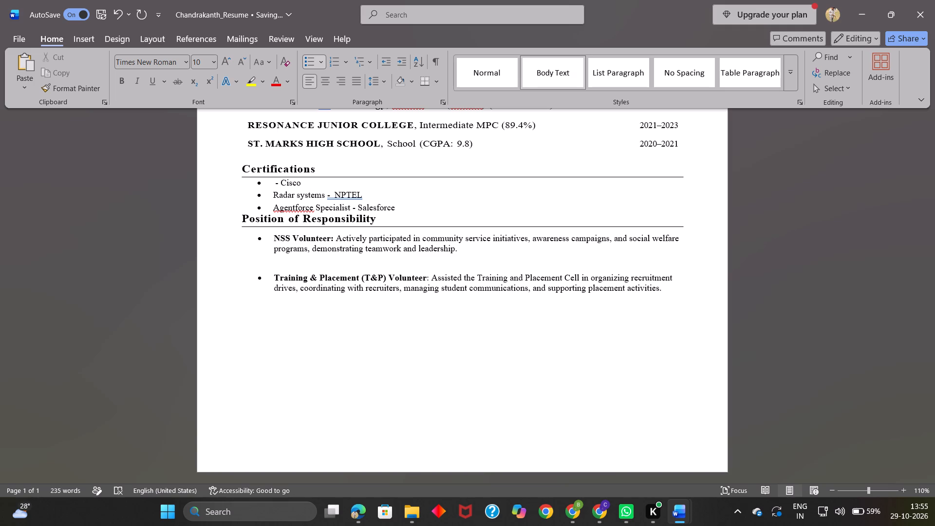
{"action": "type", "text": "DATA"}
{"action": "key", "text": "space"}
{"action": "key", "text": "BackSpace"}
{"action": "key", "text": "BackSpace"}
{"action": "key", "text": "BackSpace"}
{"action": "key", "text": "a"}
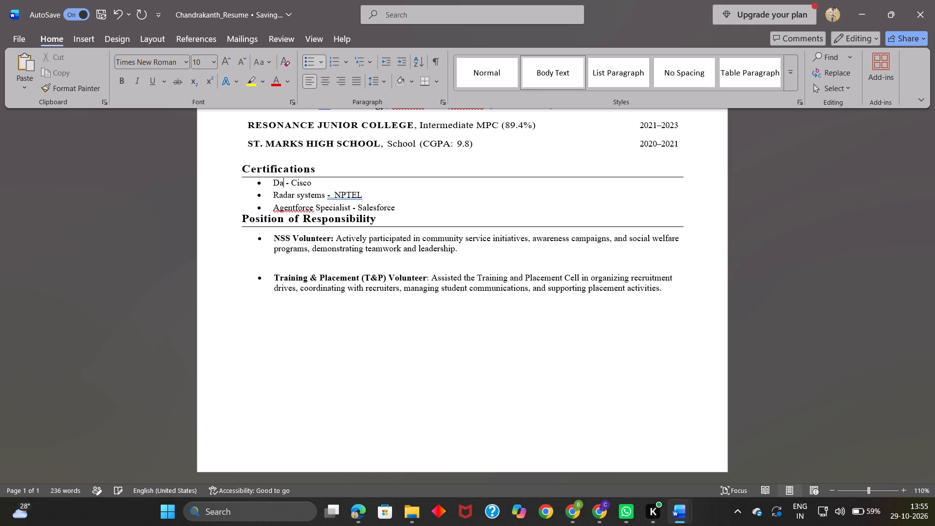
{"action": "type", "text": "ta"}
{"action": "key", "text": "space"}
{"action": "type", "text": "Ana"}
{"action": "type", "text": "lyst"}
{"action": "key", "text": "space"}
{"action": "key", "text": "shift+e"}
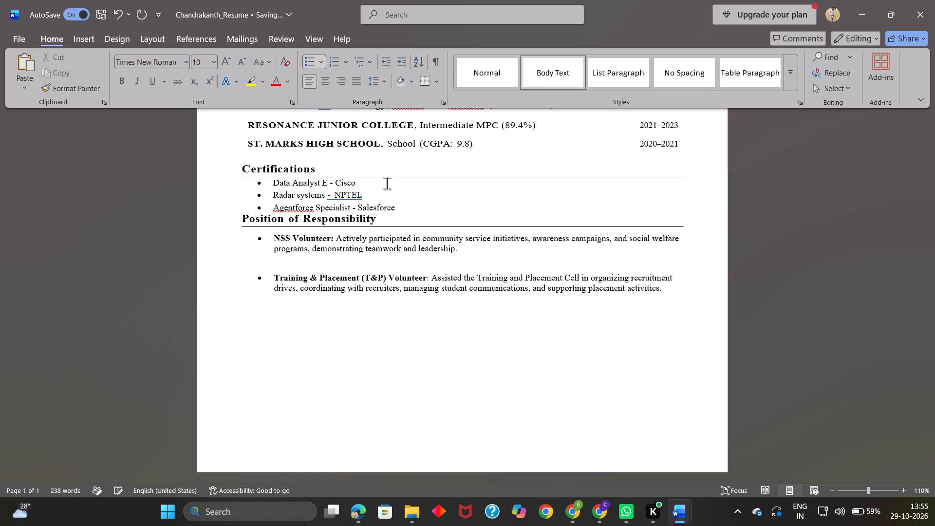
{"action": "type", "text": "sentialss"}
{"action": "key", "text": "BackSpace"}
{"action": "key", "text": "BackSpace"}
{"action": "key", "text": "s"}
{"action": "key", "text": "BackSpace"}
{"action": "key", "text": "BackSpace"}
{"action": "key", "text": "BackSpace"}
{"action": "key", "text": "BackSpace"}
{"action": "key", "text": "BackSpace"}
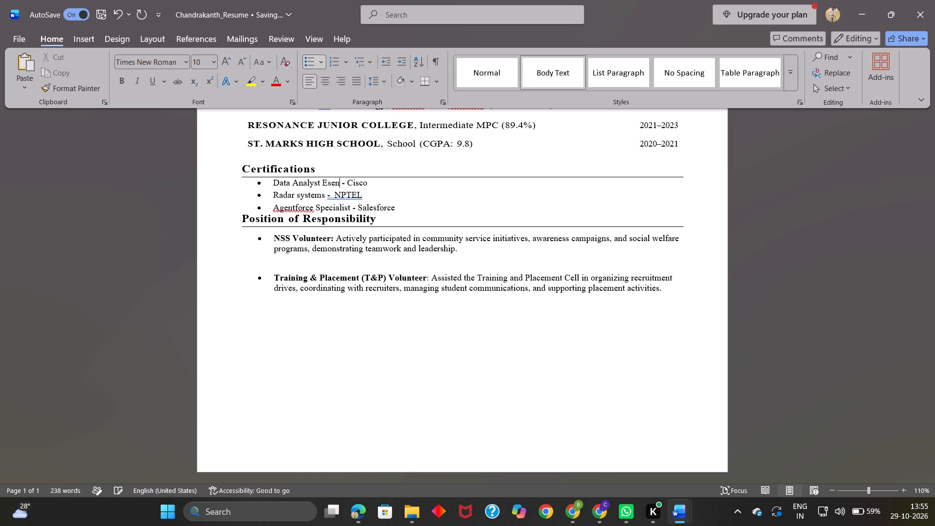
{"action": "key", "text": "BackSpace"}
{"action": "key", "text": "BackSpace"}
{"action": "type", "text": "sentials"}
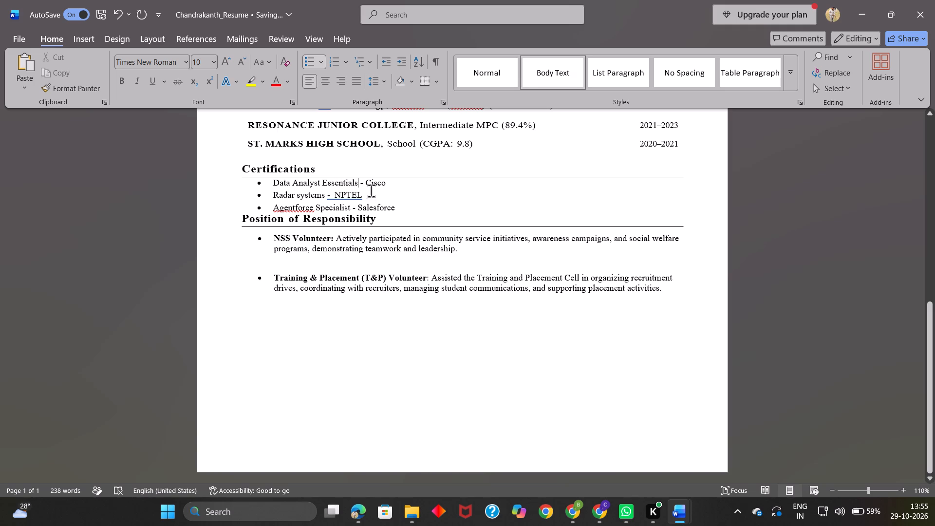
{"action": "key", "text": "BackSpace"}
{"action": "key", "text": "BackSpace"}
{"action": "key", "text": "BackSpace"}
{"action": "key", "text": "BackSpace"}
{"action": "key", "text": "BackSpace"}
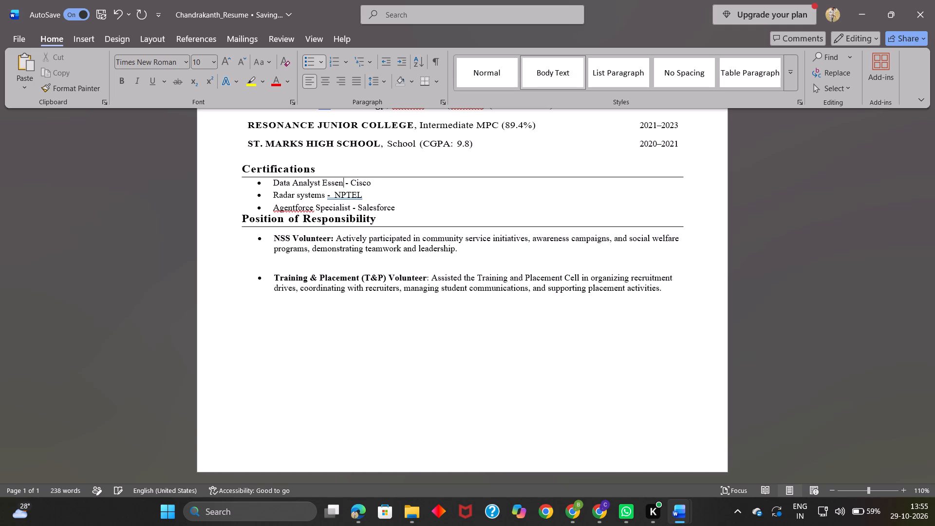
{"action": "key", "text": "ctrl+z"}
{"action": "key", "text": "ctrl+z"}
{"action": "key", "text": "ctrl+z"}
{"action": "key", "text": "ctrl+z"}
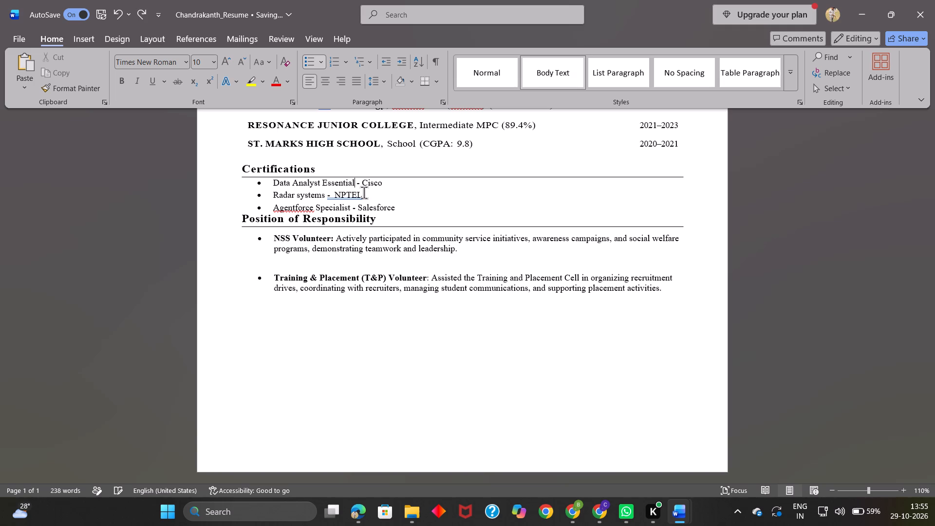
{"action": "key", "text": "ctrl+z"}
Delete the Radar systems - NPTEL and Agentforce Specialist - Salesforce certifications, leaving one empty bullet below the Cisco entry.
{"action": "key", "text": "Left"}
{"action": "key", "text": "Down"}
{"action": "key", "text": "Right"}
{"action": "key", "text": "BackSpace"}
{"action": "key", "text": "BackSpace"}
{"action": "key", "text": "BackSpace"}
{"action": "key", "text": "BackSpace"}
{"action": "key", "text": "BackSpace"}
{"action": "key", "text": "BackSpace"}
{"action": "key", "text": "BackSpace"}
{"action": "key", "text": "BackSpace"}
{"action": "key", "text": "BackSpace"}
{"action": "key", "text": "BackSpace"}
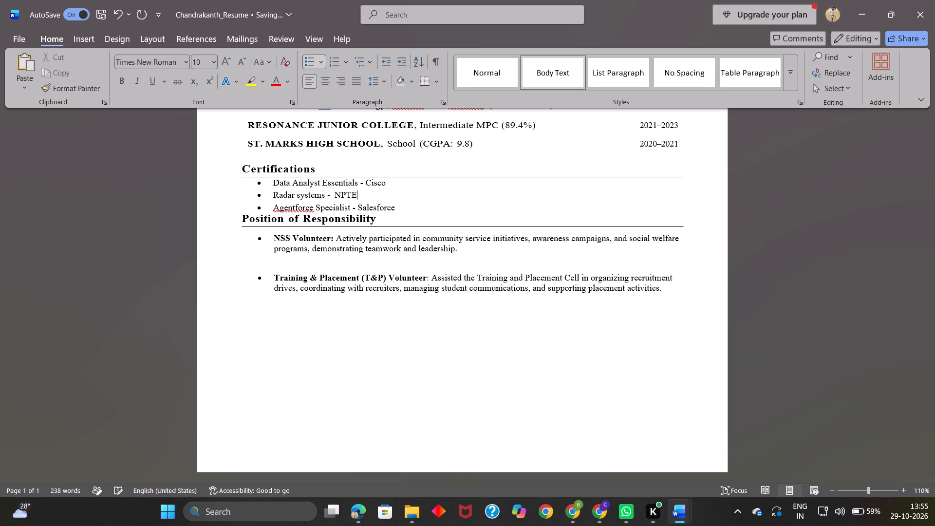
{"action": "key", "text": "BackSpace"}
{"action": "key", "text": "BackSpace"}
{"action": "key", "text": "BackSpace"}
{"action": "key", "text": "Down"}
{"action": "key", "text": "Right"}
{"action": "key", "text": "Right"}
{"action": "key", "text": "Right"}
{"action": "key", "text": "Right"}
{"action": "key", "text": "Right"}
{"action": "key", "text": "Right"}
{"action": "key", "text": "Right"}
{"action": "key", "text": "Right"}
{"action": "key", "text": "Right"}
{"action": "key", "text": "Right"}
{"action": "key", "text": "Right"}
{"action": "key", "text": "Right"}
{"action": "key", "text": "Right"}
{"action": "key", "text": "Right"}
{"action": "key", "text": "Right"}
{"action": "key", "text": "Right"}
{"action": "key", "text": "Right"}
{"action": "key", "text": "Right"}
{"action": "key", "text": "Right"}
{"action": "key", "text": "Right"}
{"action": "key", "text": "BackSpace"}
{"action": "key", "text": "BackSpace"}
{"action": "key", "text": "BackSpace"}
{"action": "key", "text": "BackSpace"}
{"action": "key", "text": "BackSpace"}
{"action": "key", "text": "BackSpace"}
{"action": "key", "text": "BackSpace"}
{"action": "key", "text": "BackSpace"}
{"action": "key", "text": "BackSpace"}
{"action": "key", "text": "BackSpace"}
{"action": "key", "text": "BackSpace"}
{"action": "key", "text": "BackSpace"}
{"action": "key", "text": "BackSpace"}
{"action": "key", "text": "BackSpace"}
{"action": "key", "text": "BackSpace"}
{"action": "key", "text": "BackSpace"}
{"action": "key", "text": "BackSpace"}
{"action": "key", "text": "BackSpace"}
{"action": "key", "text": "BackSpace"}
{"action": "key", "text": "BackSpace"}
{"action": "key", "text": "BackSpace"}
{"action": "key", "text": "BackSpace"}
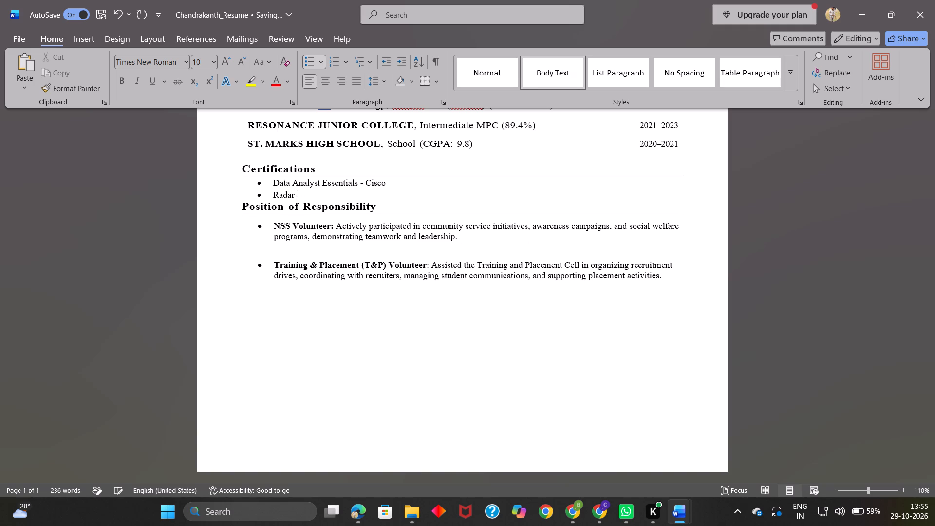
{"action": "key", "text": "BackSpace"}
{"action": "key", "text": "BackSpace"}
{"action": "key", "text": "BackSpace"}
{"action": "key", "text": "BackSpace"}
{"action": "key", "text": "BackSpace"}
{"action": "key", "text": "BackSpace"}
Enter "Data Analytics Job Simulation - Deloitte" in the empty bullet under Certifications.
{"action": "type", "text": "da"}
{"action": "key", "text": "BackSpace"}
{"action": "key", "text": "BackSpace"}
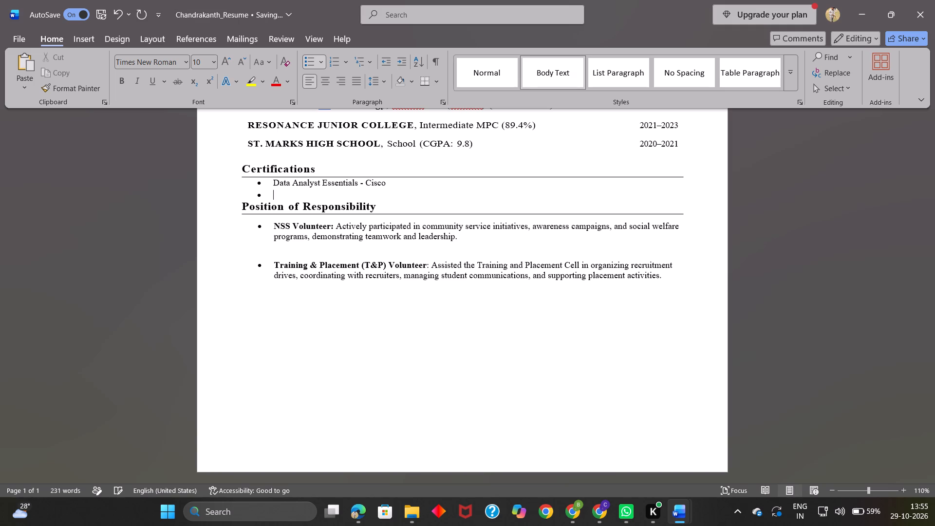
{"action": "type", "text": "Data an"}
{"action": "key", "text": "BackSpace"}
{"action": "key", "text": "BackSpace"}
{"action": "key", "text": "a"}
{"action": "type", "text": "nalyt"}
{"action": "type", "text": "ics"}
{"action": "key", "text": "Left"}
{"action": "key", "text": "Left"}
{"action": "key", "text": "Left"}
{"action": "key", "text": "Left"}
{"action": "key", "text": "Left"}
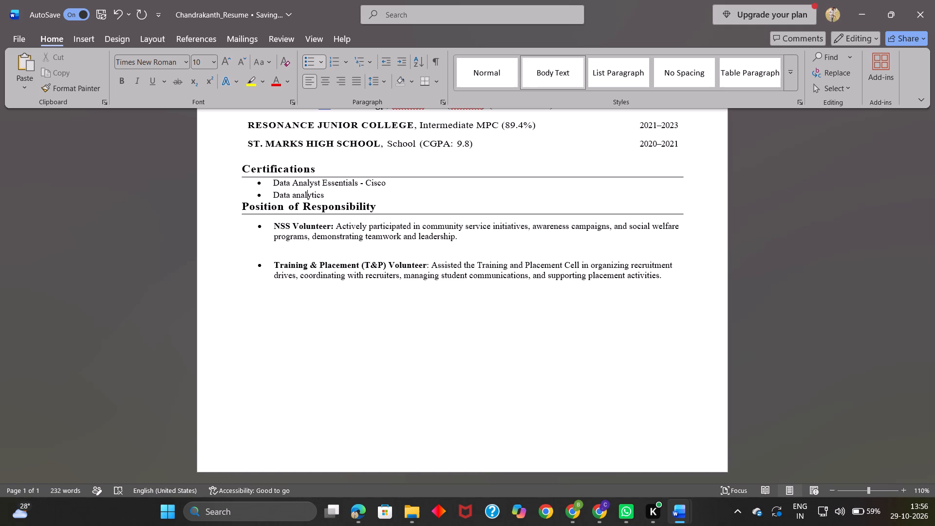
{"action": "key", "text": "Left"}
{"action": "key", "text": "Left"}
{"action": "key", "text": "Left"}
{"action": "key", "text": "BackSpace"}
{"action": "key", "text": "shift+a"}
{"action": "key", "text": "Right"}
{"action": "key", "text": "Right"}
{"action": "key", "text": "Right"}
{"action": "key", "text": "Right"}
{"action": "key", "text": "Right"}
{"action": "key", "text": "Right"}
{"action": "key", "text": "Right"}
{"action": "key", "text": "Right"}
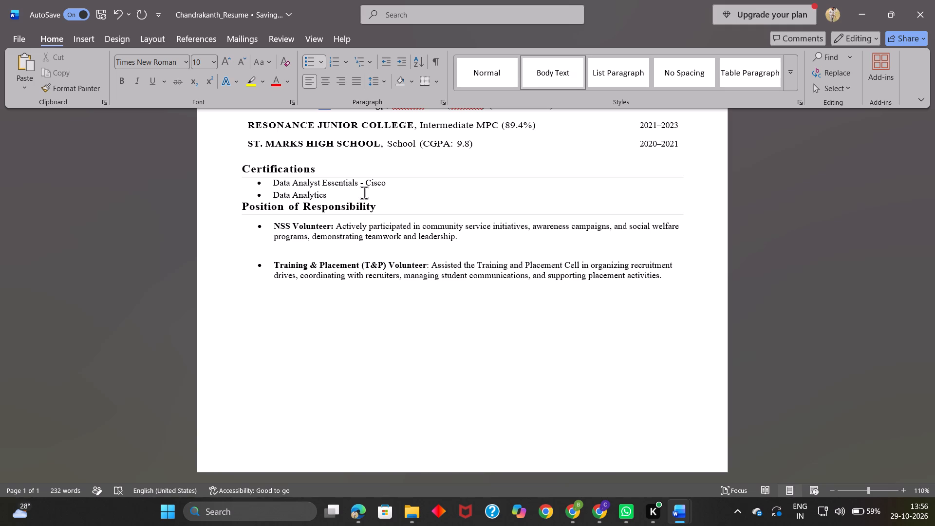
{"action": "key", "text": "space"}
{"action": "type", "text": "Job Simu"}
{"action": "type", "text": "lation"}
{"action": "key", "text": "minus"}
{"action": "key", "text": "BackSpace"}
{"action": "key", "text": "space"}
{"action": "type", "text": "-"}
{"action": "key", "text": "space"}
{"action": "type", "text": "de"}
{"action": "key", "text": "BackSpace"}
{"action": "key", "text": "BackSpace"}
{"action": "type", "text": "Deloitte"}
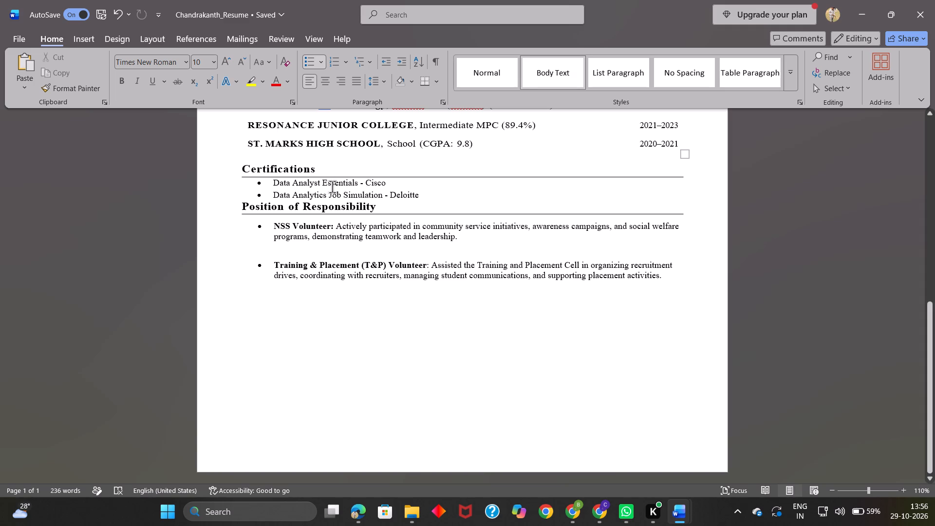
Extend the Cisco certification entry after "Data Analyst Essentials" with ", Data Science, Modern Ai, Python Essentials, CCNA".
{"action": "left_click", "coordinate": [356, 184]}
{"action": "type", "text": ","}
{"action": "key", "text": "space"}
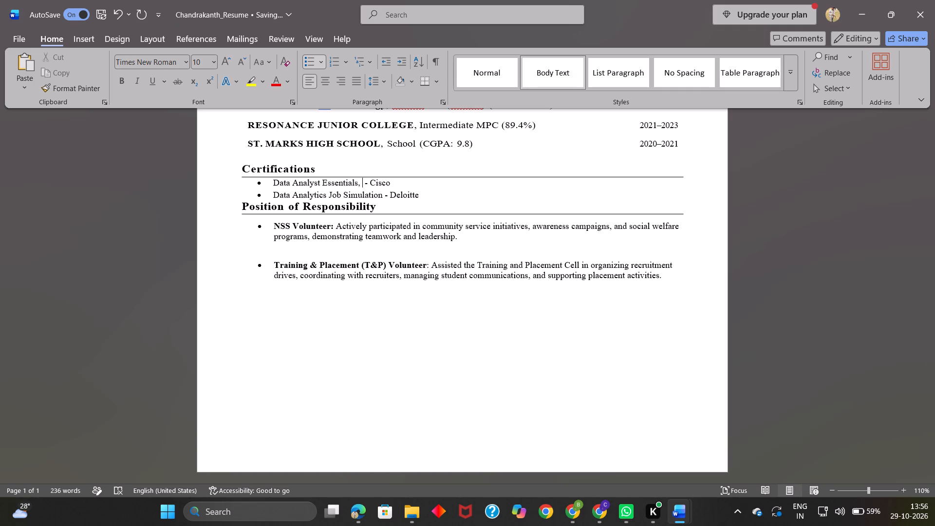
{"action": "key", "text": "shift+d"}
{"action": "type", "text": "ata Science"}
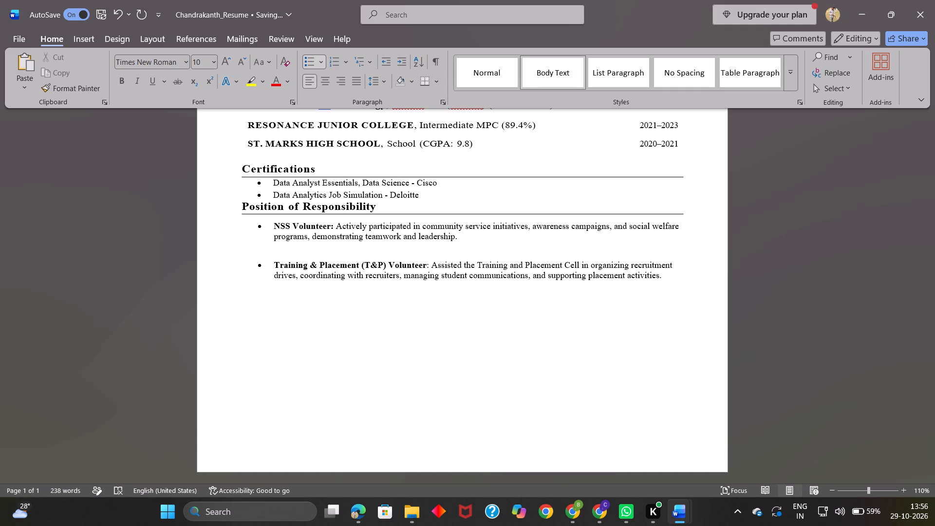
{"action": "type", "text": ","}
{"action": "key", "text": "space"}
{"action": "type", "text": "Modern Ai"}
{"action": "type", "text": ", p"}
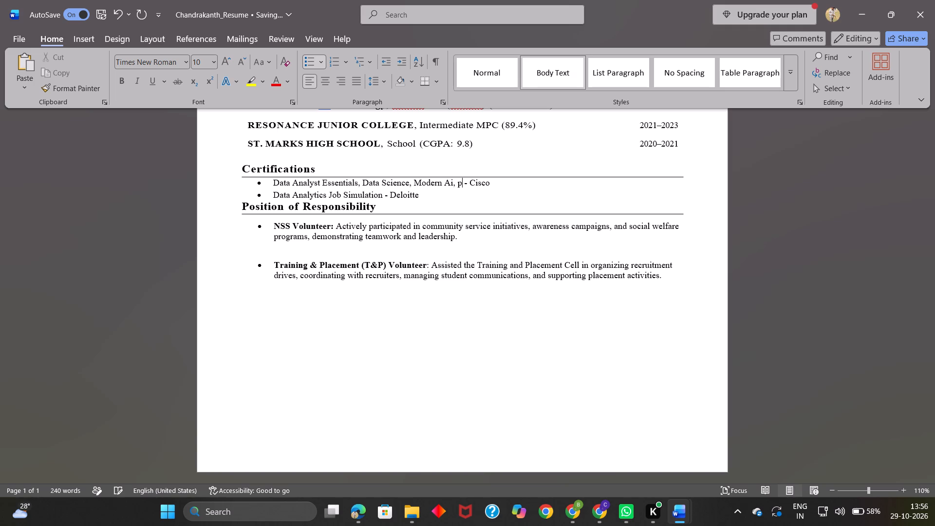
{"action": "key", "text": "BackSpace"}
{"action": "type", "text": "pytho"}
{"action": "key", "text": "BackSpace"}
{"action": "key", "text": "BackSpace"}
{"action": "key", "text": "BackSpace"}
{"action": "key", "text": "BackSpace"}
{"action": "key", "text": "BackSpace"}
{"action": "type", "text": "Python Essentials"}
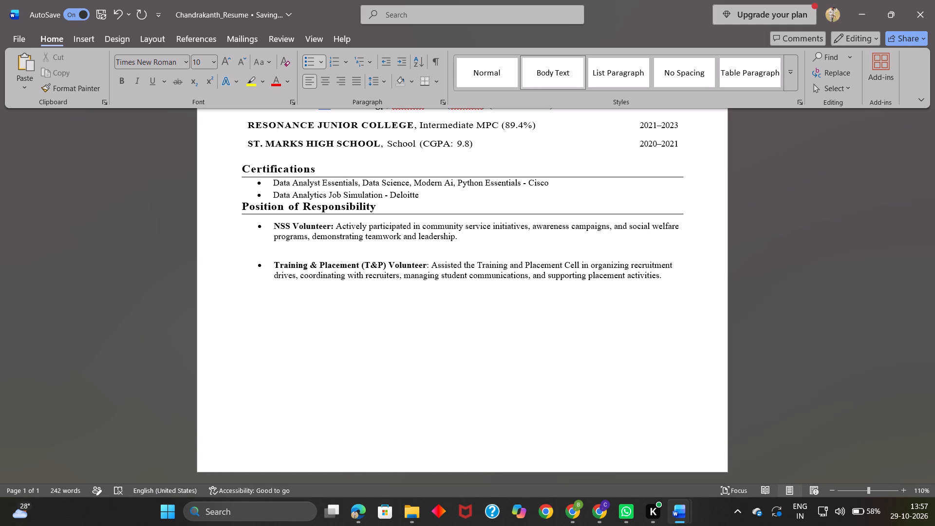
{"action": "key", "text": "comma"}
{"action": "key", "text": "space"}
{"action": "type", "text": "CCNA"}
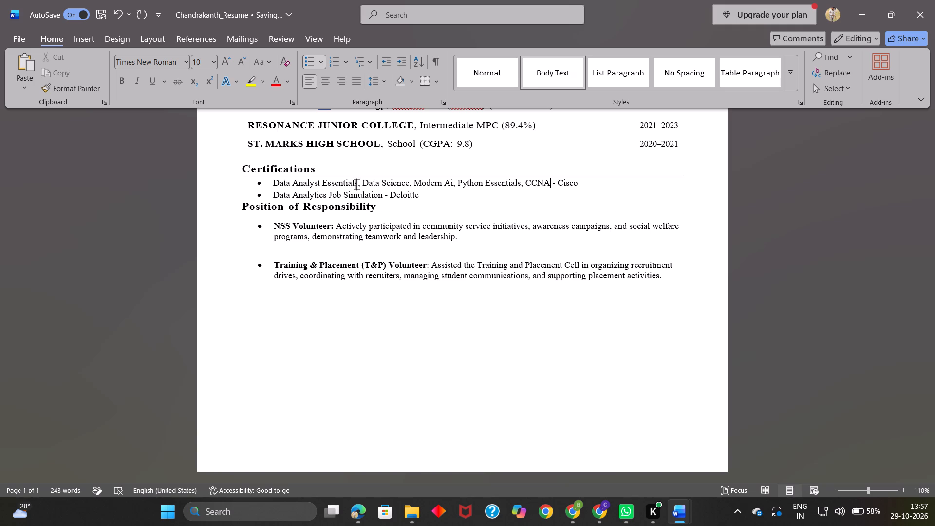
Correct "Modern Ai" to "Modern AI" in the Cisco certification entry.
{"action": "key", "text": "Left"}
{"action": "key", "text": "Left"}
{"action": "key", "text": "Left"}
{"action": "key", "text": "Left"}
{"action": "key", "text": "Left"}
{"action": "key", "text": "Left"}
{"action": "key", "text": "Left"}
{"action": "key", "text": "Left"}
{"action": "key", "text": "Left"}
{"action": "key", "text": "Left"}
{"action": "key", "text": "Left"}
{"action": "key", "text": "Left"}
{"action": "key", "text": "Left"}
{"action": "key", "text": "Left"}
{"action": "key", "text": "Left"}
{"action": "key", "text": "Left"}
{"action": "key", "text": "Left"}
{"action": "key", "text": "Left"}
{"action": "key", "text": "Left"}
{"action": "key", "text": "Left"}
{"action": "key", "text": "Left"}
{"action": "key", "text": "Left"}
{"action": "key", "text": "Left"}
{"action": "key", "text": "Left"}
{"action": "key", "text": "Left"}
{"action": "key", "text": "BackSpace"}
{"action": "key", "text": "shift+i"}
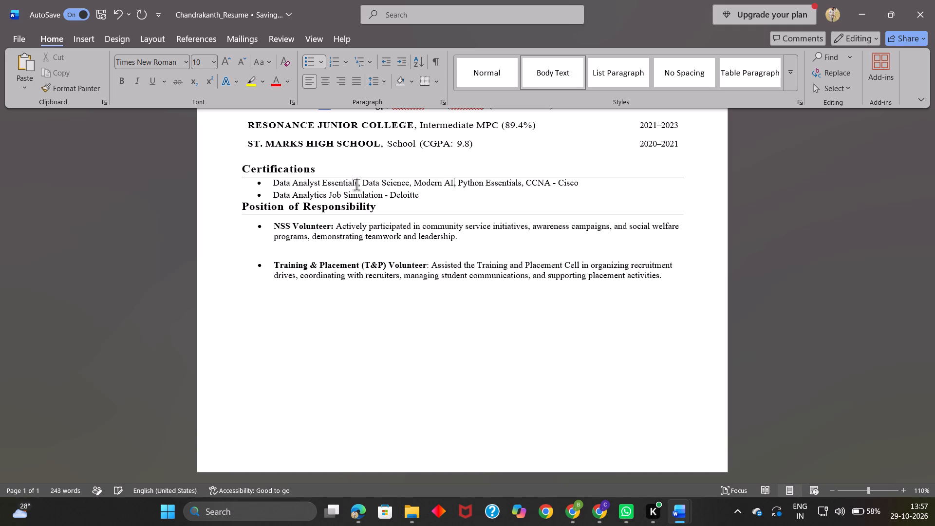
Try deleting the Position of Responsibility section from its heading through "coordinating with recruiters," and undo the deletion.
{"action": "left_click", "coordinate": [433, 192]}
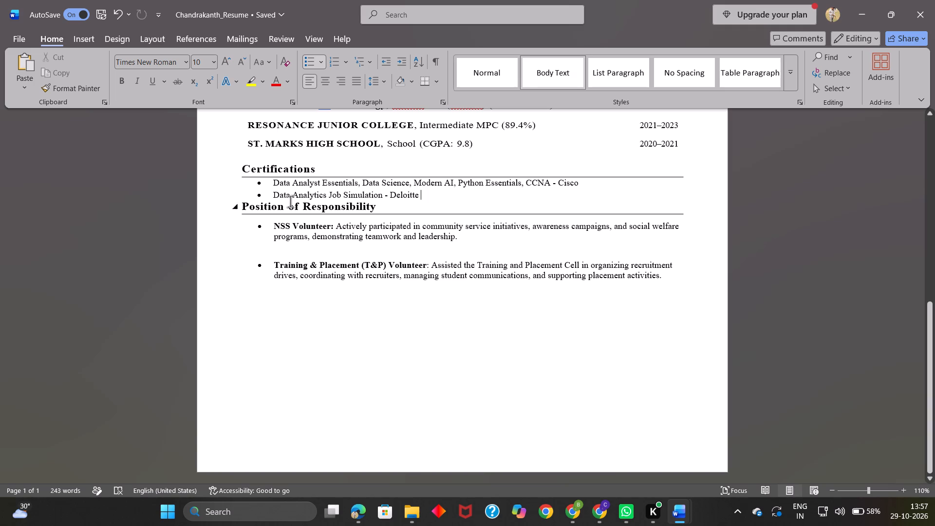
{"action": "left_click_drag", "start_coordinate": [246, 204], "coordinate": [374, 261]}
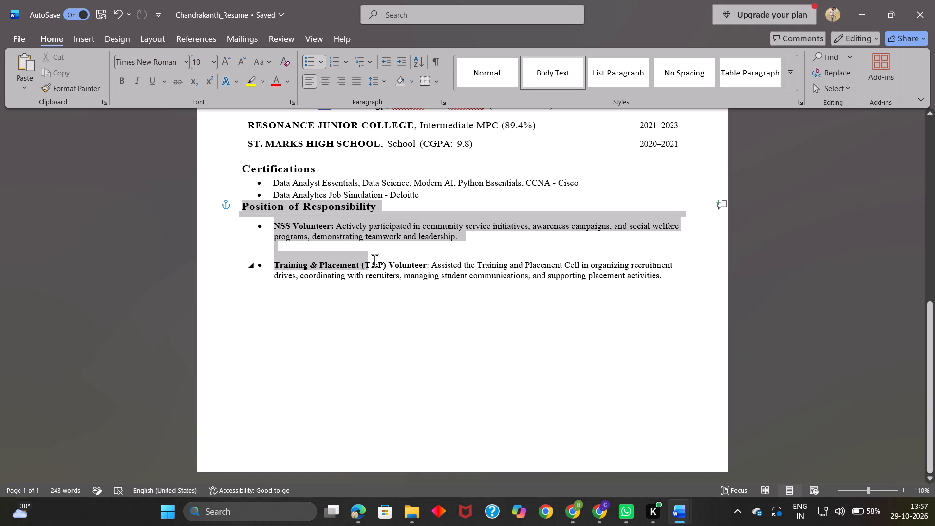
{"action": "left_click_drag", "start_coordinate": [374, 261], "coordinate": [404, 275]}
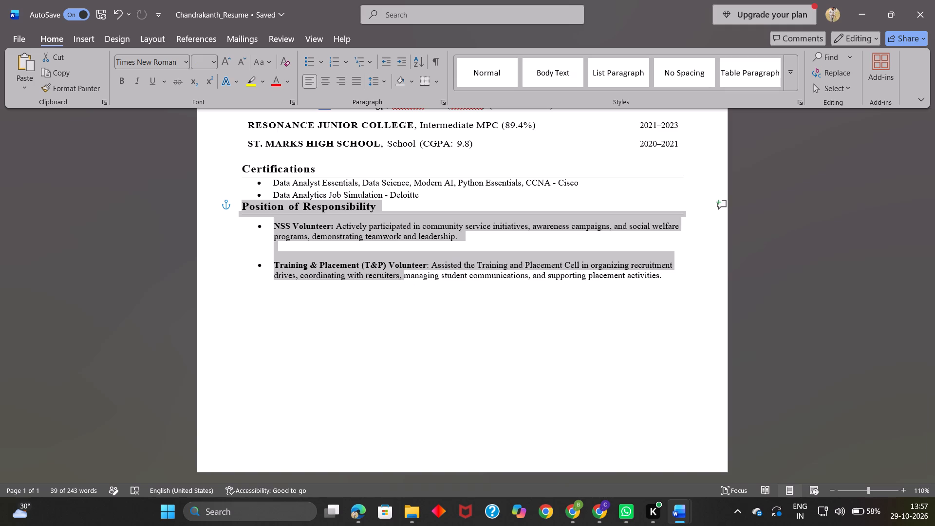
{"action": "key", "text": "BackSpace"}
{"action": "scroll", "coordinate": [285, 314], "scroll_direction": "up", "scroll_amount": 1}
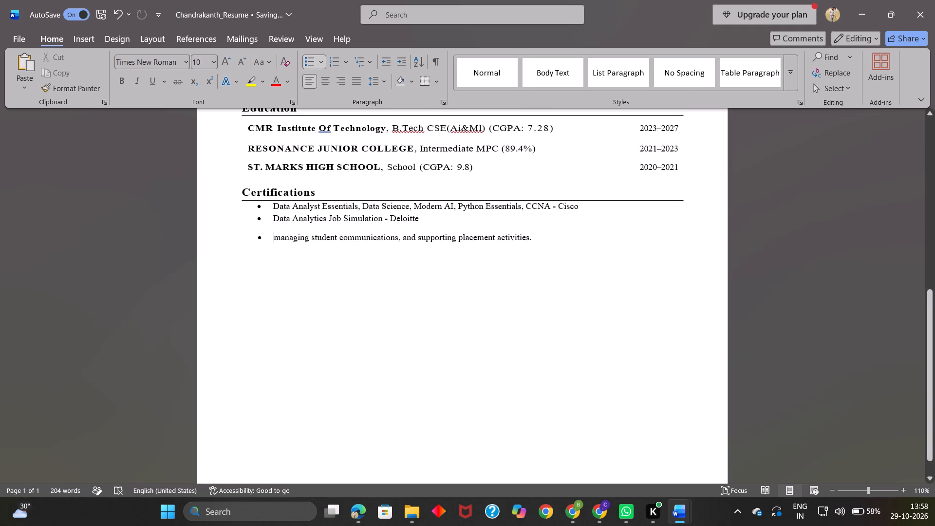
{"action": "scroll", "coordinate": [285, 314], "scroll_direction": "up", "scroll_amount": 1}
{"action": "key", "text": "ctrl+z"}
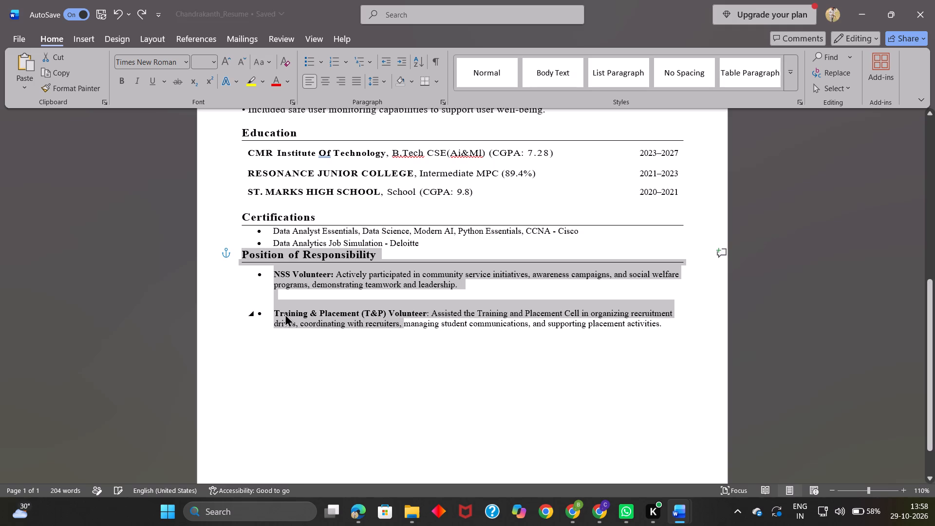
Move the divider line below the Position of Responsibility heading down to the first line of the NSS Volunteer entry.
{"action": "left_click", "coordinate": [374, 262]}
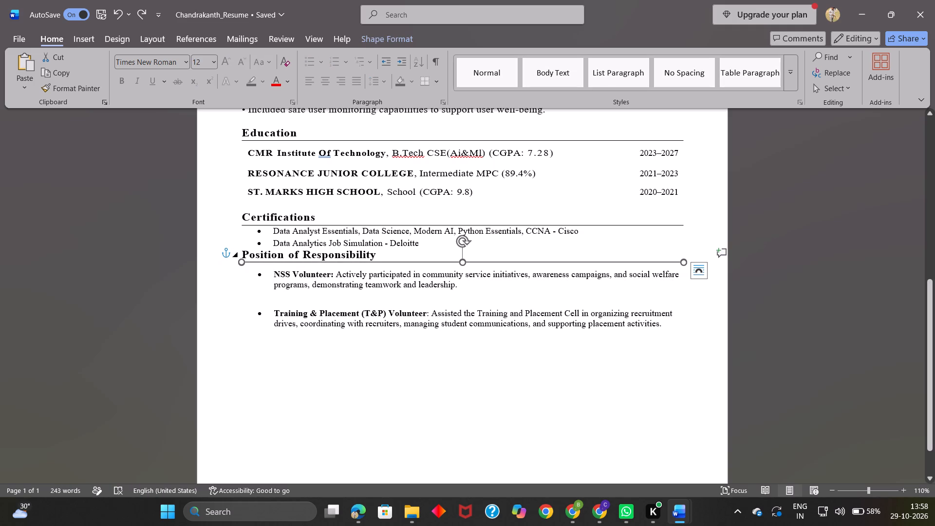
{"action": "left_click_drag", "start_coordinate": [423, 263], "coordinate": [427, 297]}
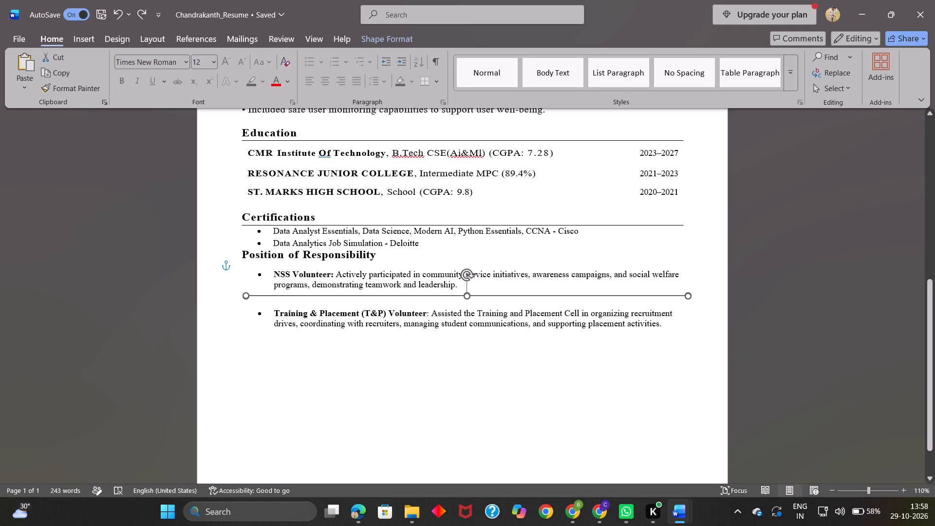
{"action": "left_click_drag", "start_coordinate": [427, 297], "coordinate": [425, 275]}
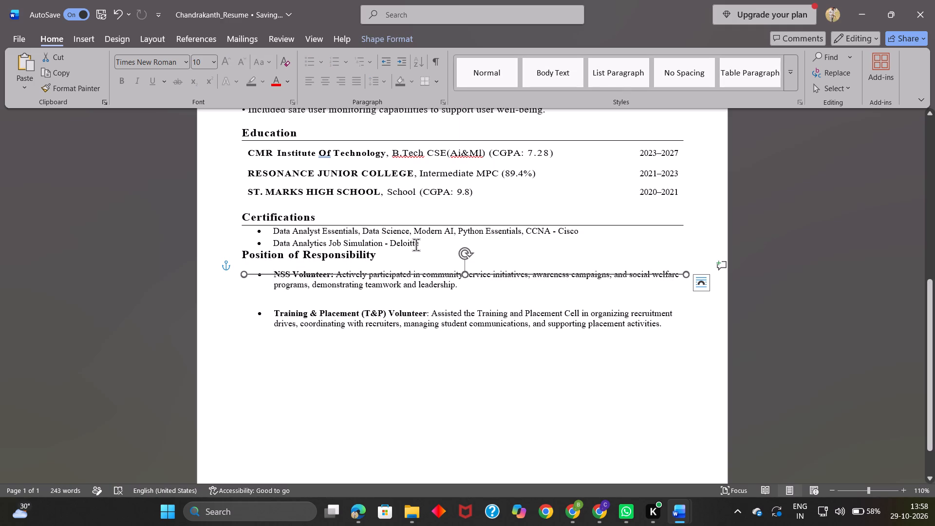
Insert a blank unbulleted line between the Deloitte certification and the Position of Responsibility heading.
{"action": "left_click", "coordinate": [421, 243]}
{"action": "key", "text": "Return"}
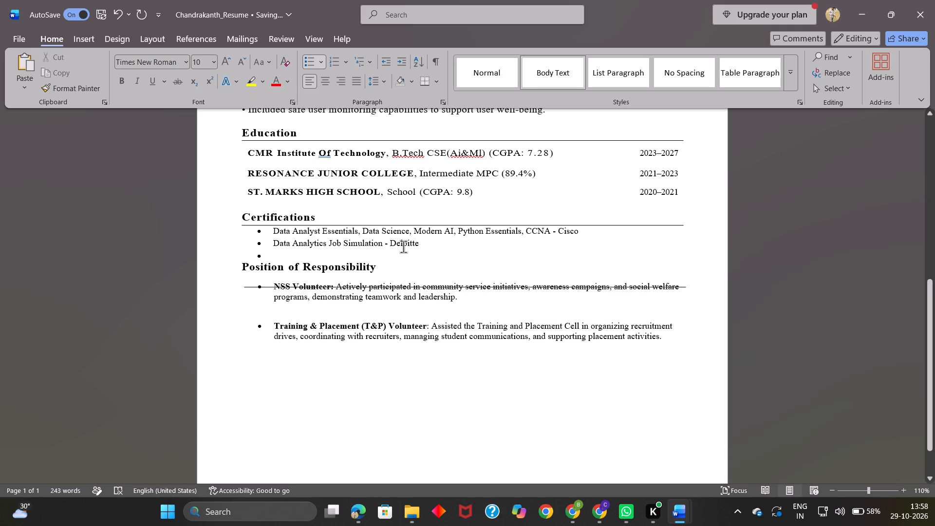
{"action": "key", "text": "BackSpace"}
{"action": "key", "text": "BackSpace"}
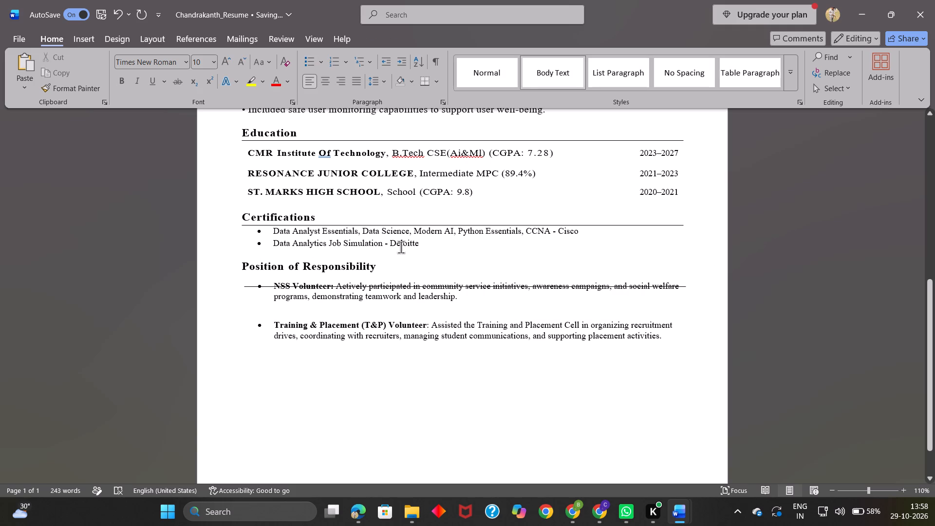
Delete the Position of Responsibility heading, its divider line and the first line of the NSS Volunteer entry.
{"action": "key", "text": "shift+Down"}
{"action": "key", "text": "shift+Down"}
{"action": "key", "text": "shift+Left"}
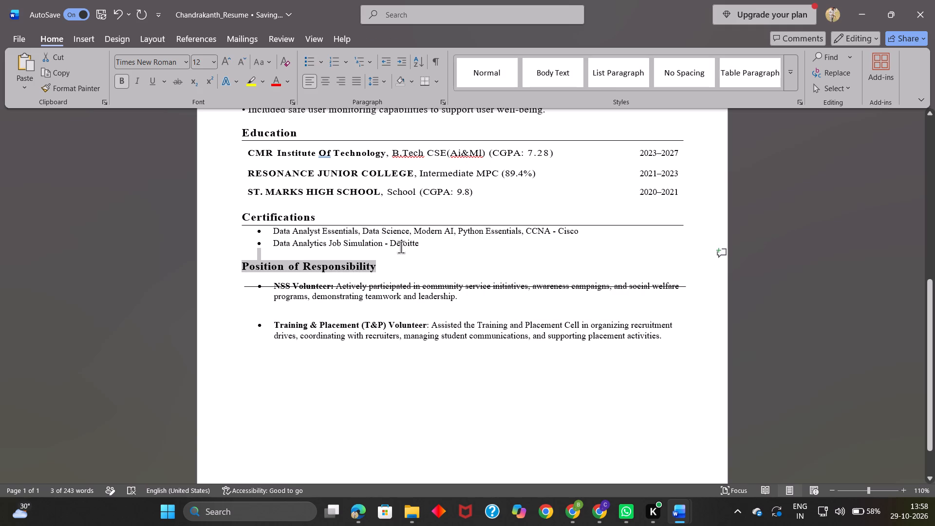
{"action": "key", "text": "Down"}
{"action": "key", "text": "Up"}
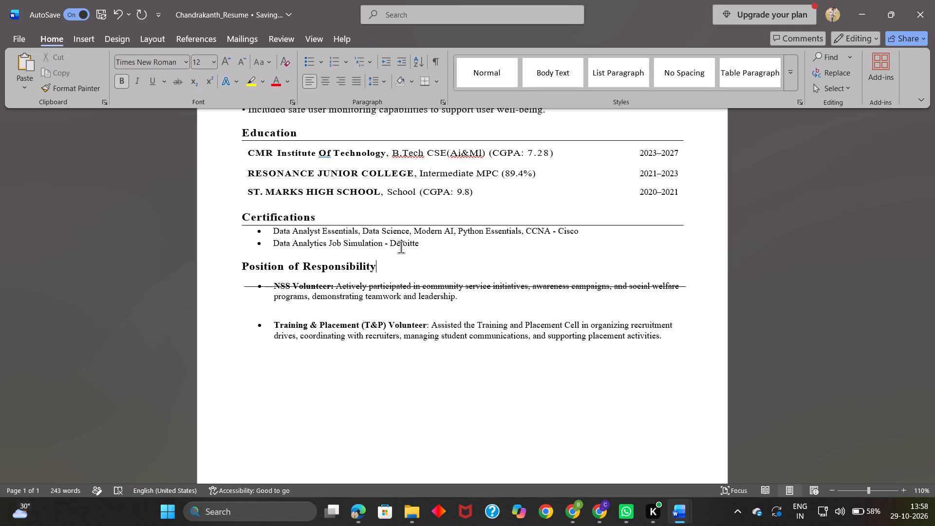
{"action": "key", "text": "Left"}
{"action": "key", "text": "Left"}
{"action": "key", "text": "Left"}
{"action": "key", "text": "Left"}
{"action": "key", "text": "Left"}
{"action": "key", "text": "Left"}
{"action": "key", "text": "Left"}
{"action": "key", "text": "Left"}
{"action": "key", "text": "Left"}
{"action": "key", "text": "Left"}
{"action": "key", "text": "Left"}
{"action": "key", "text": "Left"}
{"action": "key", "text": "Left"}
{"action": "key", "text": "Left"}
{"action": "key", "text": "Left"}
{"action": "key", "text": "Left"}
{"action": "key", "text": "Left"}
{"action": "key", "text": "Left"}
{"action": "key", "text": "Left"}
{"action": "key", "text": "Left"}
{"action": "key", "text": "Left"}
{"action": "key", "text": "shift+Down"}
{"action": "key", "text": "shift+Down"}
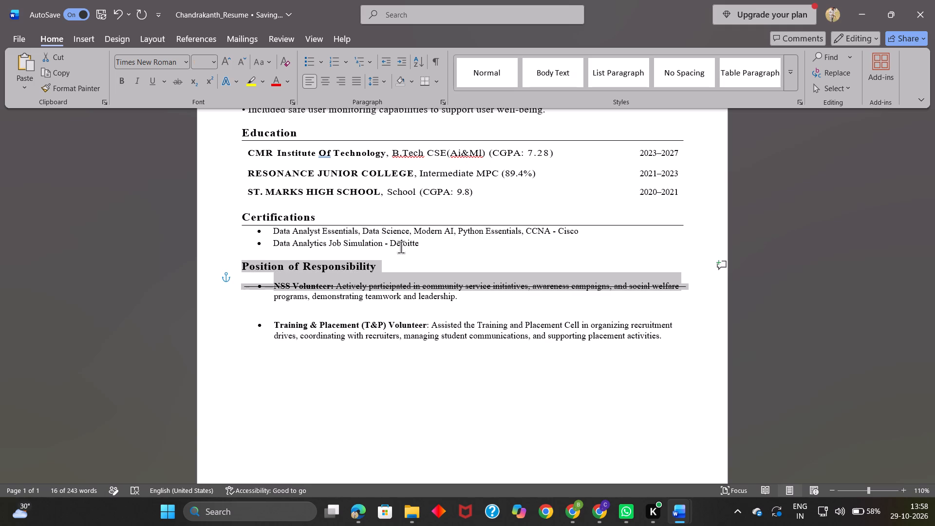
{"action": "key", "text": "BackSpace"}
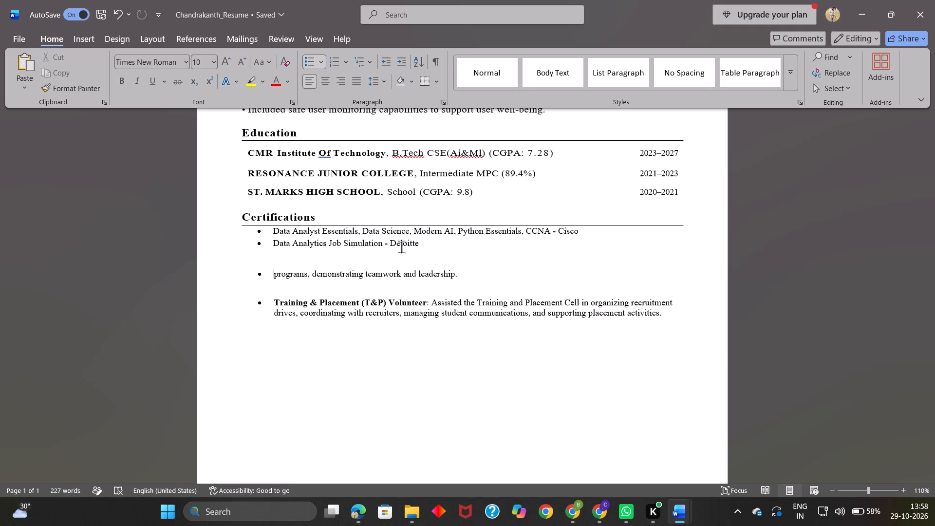
Delete the remaining "programs, demonstrating teamwork and leadership." text and the Training & Placement (T&P) Volunteer entry, including the leftover bullet.
{"action": "key", "text": "Up"}
{"action": "key", "text": "Down"}
{"action": "key", "text": "shift+Down"}
{"action": "key", "text": "shift+Down"}
{"action": "key", "text": "shift+Down"}
{"action": "key", "text": "shift+Down"}
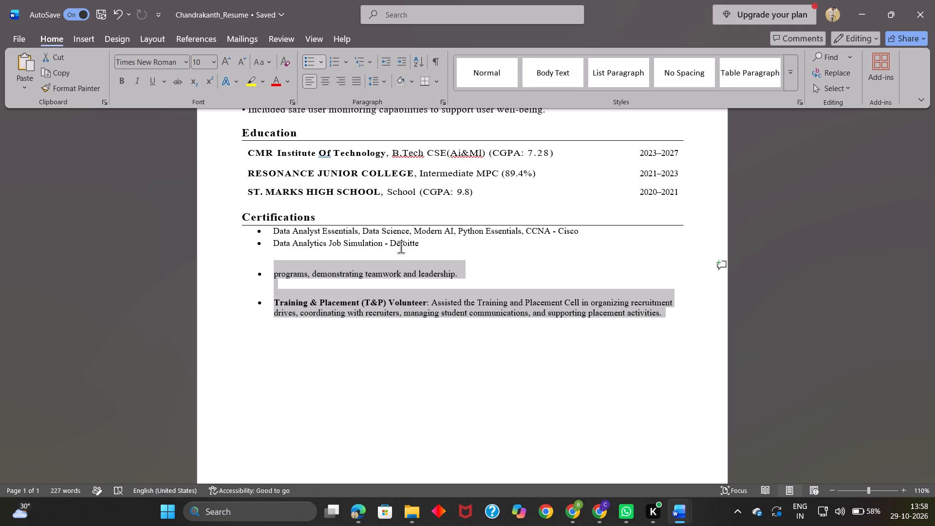
{"action": "key", "text": "BackSpace"}
{"action": "key", "text": "BackSpace"}
{"action": "key", "text": "BackSpace"}
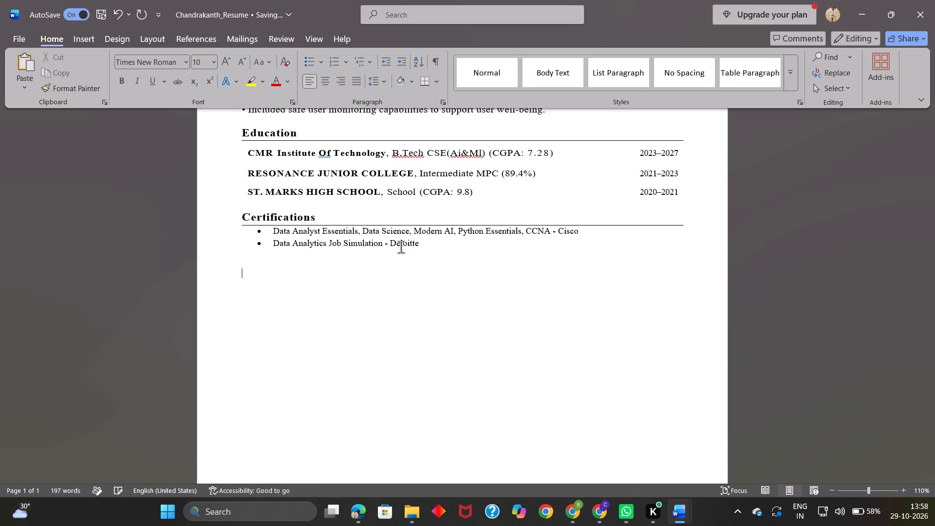
Insert a blank line between the Projects heading and the Mental Health and Well-being project title.
{"action": "scroll", "coordinate": [401, 247], "scroll_direction": "up", "scroll_amount": 6}
{"action": "scroll", "coordinate": [401, 247], "scroll_direction": "down", "scroll_amount": 5, "text": "ctrl"}
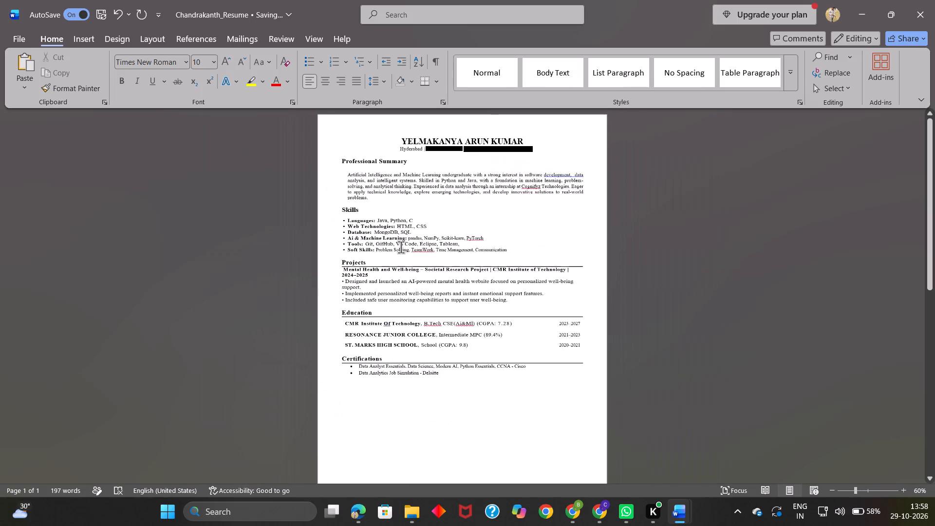
{"action": "scroll", "coordinate": [401, 247], "scroll_direction": "down", "scroll_amount": 1}
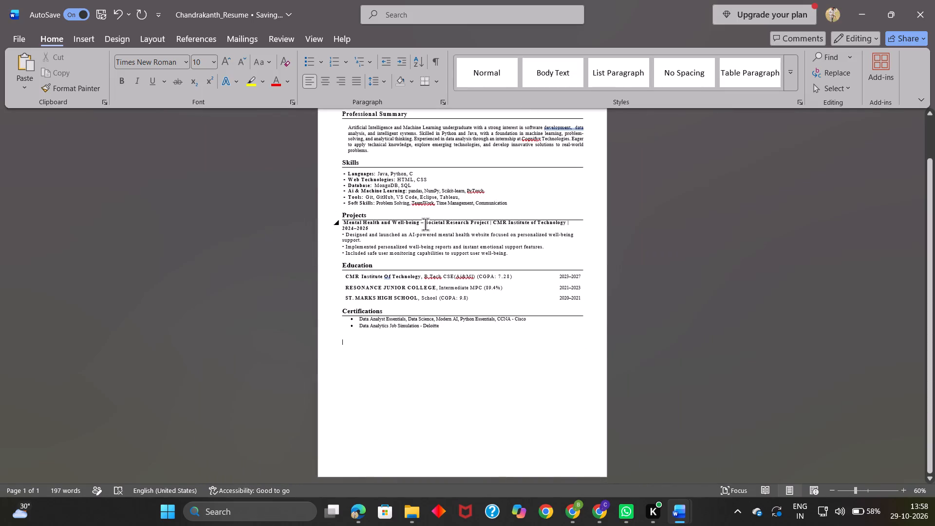
{"action": "left_click", "coordinate": [491, 225]}
{"action": "scroll", "coordinate": [491, 225], "scroll_direction": "up", "scroll_amount": 3, "text": "ctrl"}
{"action": "left_click", "coordinate": [508, 225]}
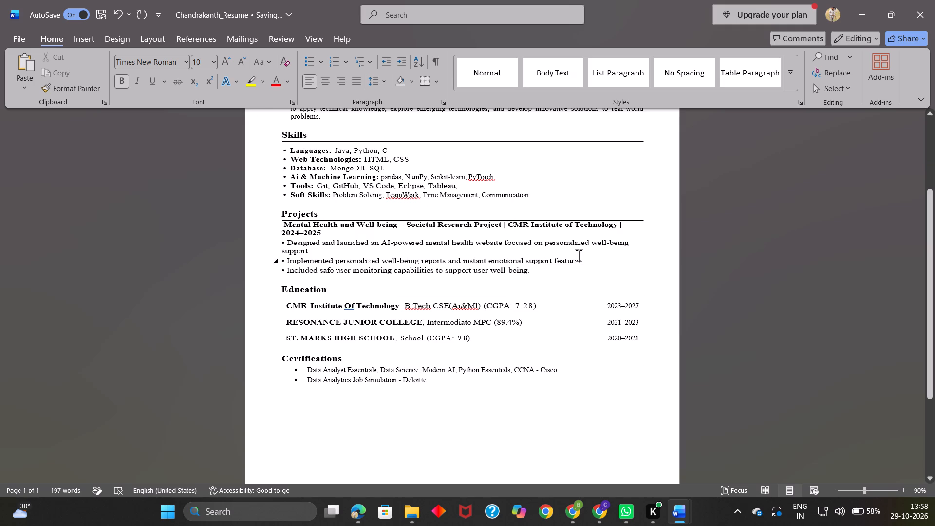
{"action": "left_click", "coordinate": [281, 225]}
{"action": "key", "text": "Return"}
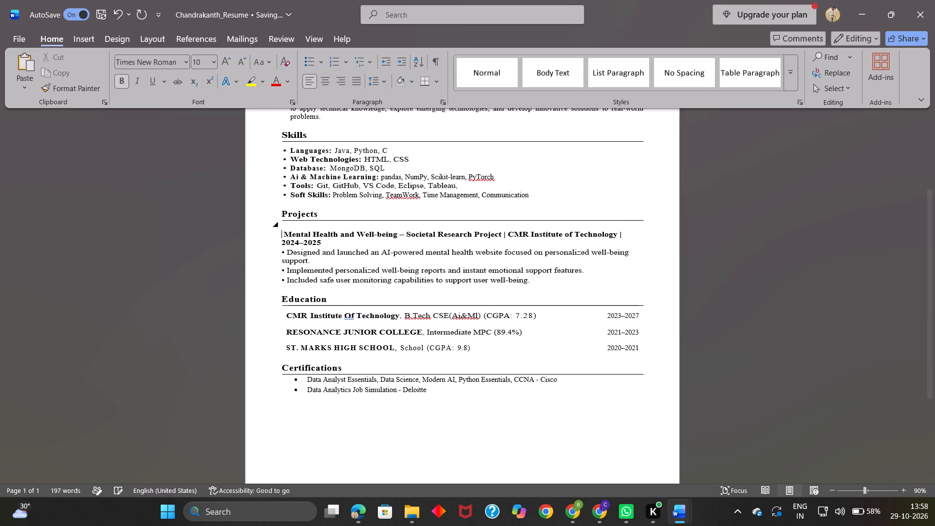
Move "CMR Institute of Technology | 2024–2025" onto its own line and remove the trailing "|" after "Societal Research Project".
{"action": "left_click", "coordinate": [510, 233]}
{"action": "key", "text": "Return"}
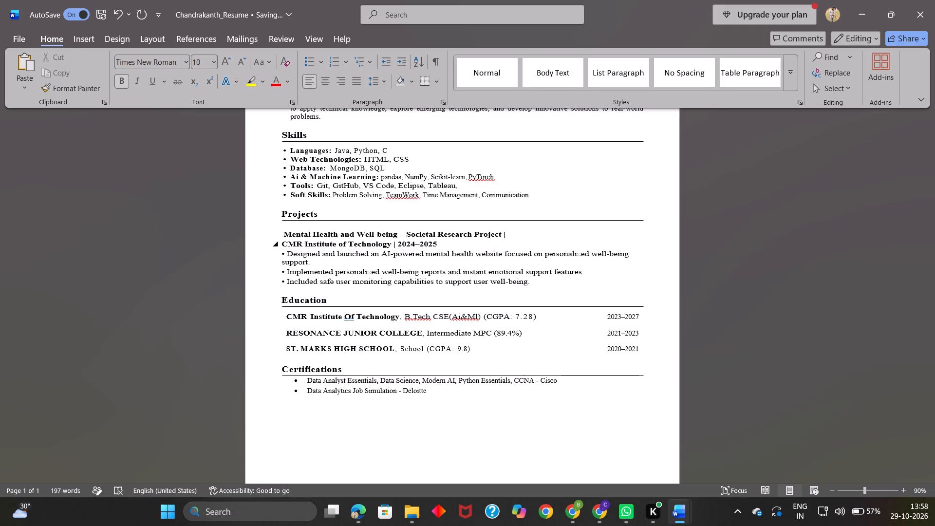
{"action": "left_click_drag", "start_coordinate": [532, 229], "coordinate": [525, 234]}
{"action": "left_click", "coordinate": [525, 234]}
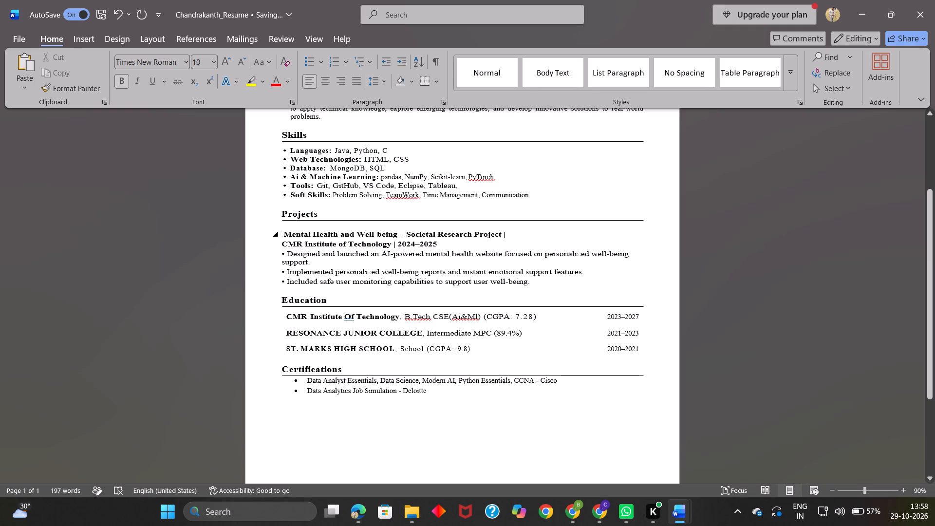
{"action": "key", "text": "BackSpace"}
{"action": "key", "text": "BackSpace"}
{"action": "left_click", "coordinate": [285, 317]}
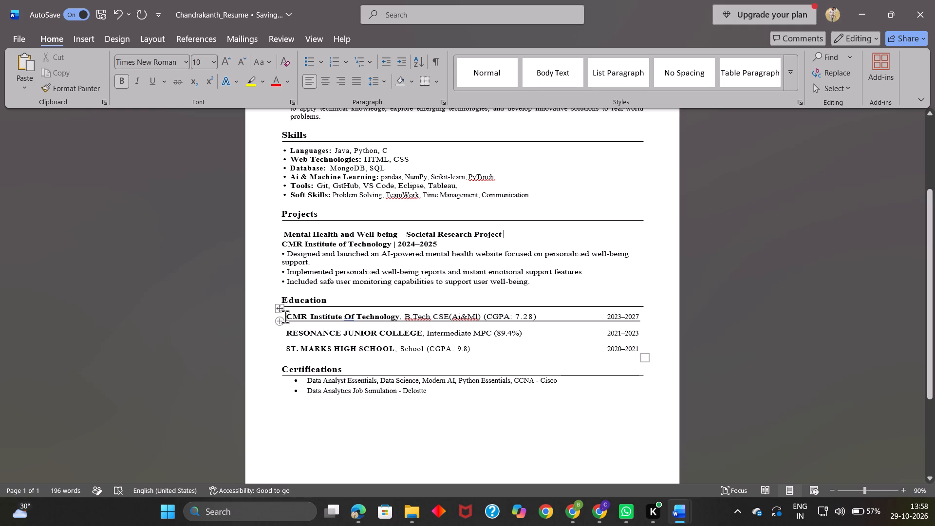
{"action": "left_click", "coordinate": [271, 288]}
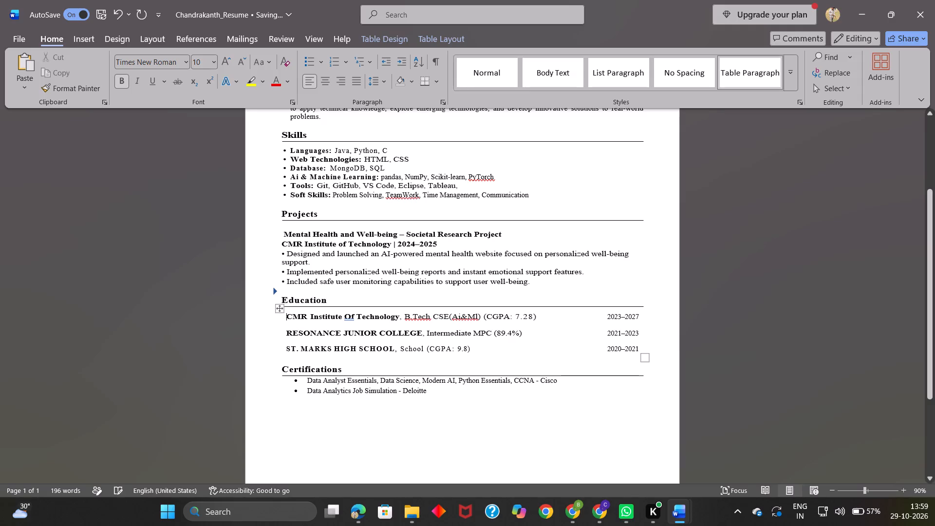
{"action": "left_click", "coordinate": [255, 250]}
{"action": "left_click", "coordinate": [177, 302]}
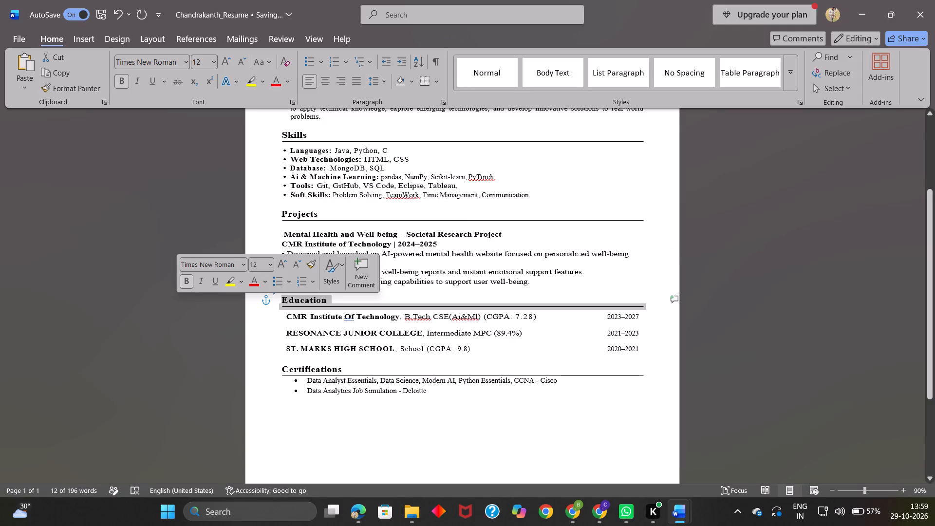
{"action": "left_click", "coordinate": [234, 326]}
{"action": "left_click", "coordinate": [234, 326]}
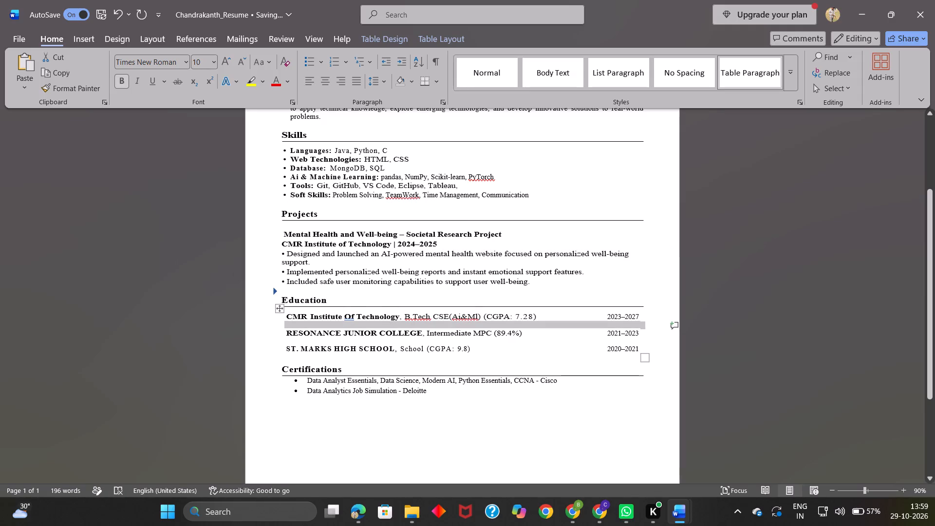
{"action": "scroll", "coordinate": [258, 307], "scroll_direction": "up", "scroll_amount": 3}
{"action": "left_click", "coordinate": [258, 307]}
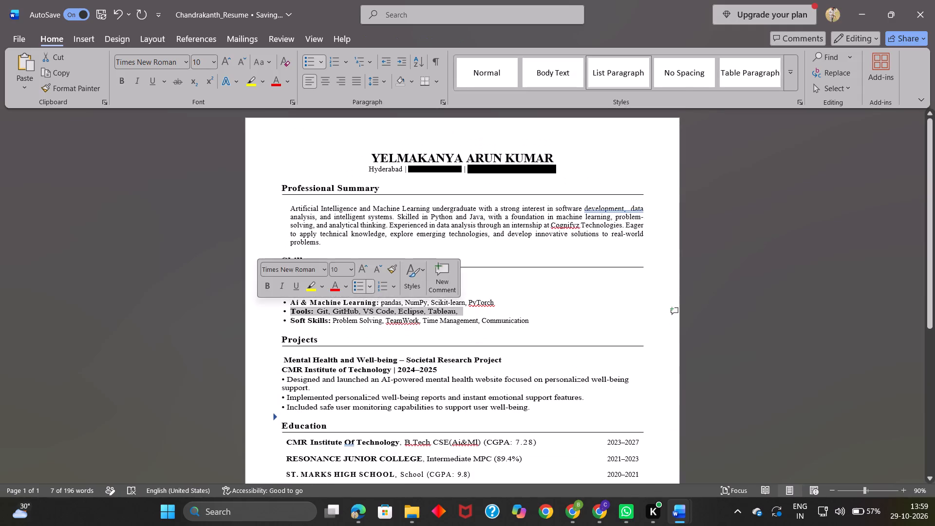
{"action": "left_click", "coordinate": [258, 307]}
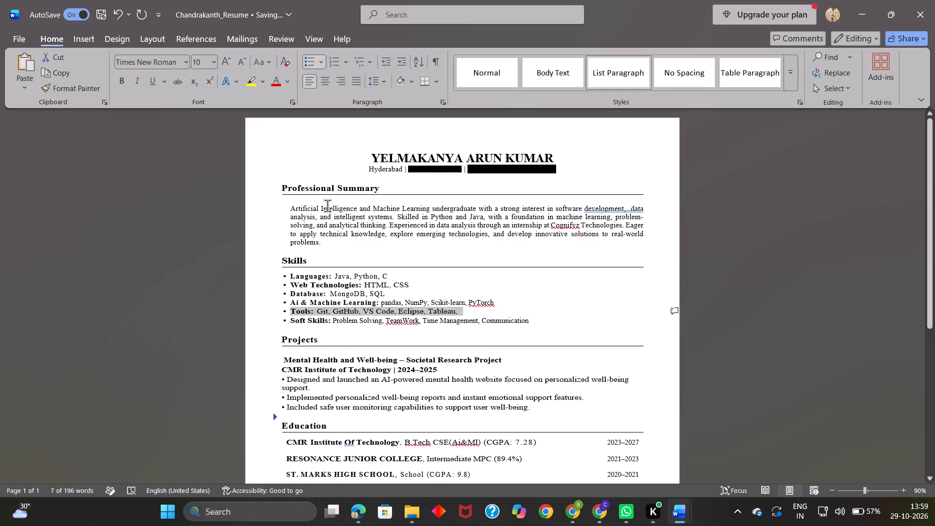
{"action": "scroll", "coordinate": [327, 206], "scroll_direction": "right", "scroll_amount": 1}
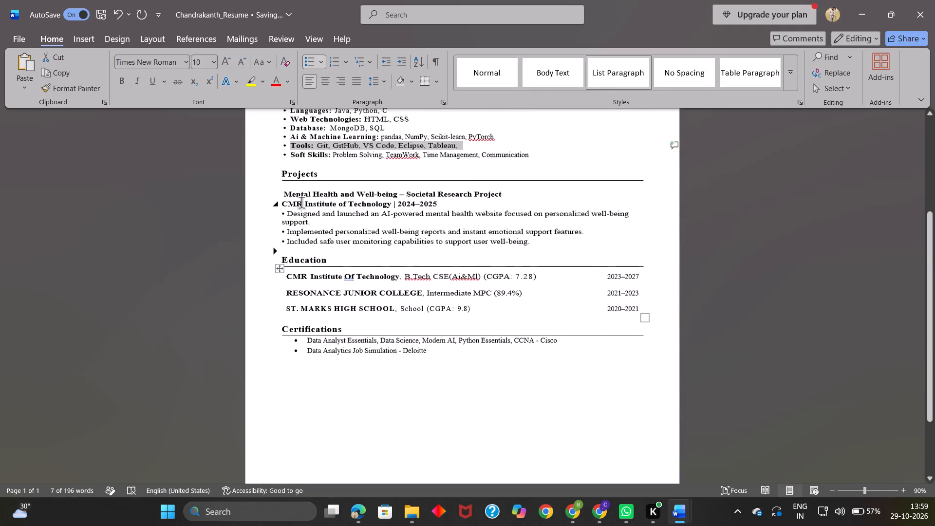
Indent the "CMR Institute of Technology | 2024–2025" line by two spaces and add one leading space to the project title above it.
{"action": "left_click", "coordinate": [284, 202]}
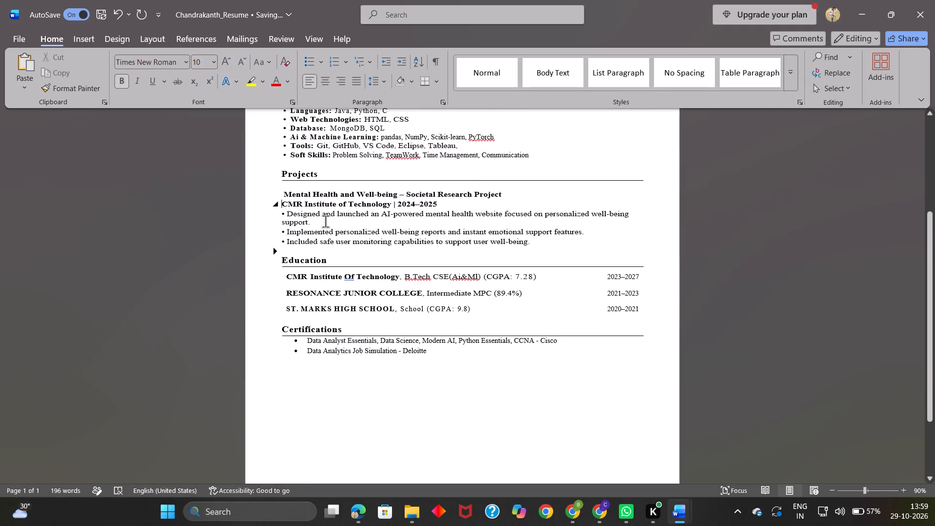
{"action": "key", "text": "Tab"}
{"action": "key", "text": "BackSpace"}
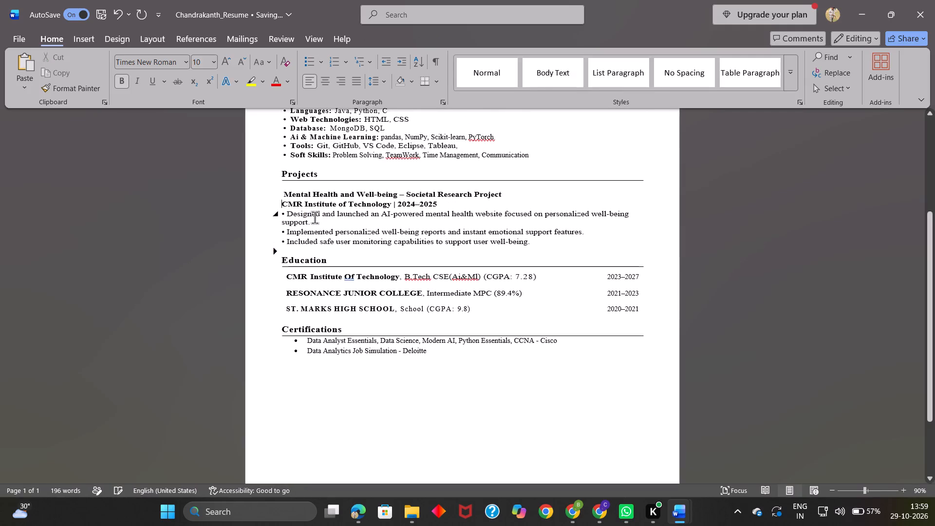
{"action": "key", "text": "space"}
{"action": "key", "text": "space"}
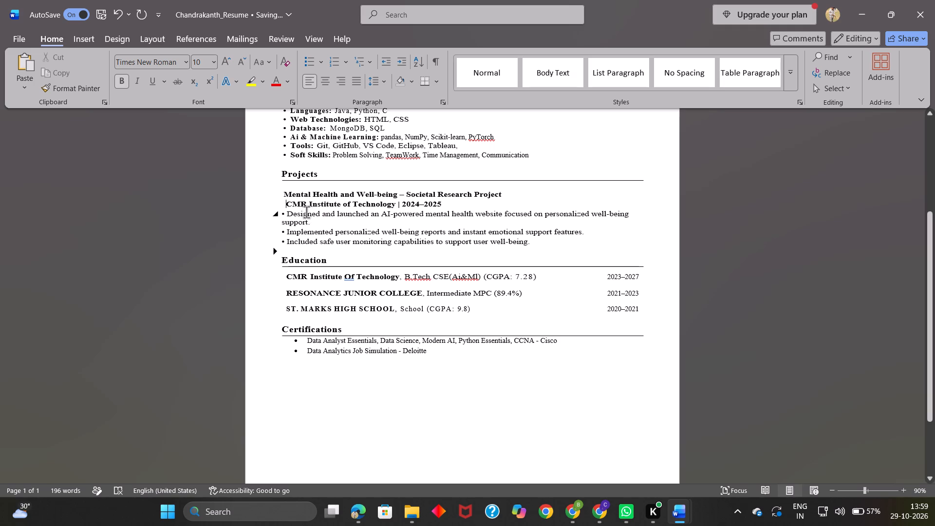
{"action": "left_click", "coordinate": [286, 192]}
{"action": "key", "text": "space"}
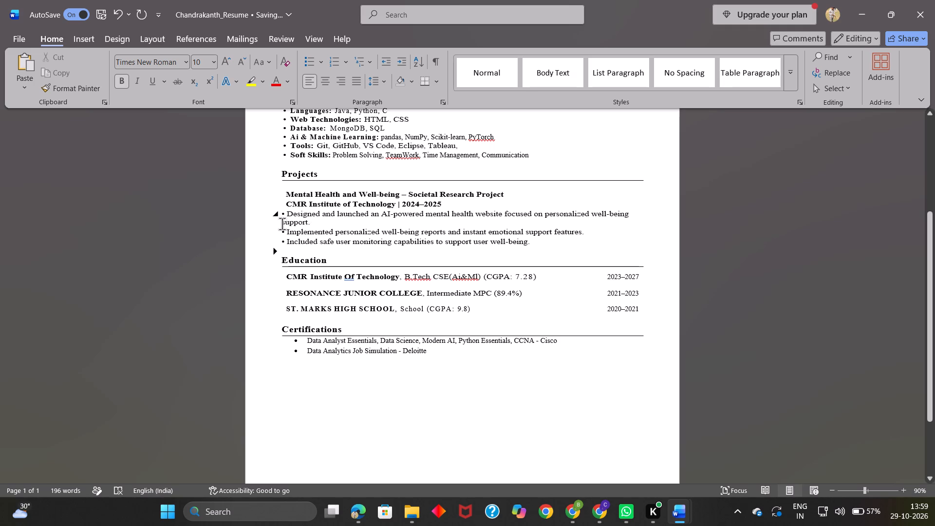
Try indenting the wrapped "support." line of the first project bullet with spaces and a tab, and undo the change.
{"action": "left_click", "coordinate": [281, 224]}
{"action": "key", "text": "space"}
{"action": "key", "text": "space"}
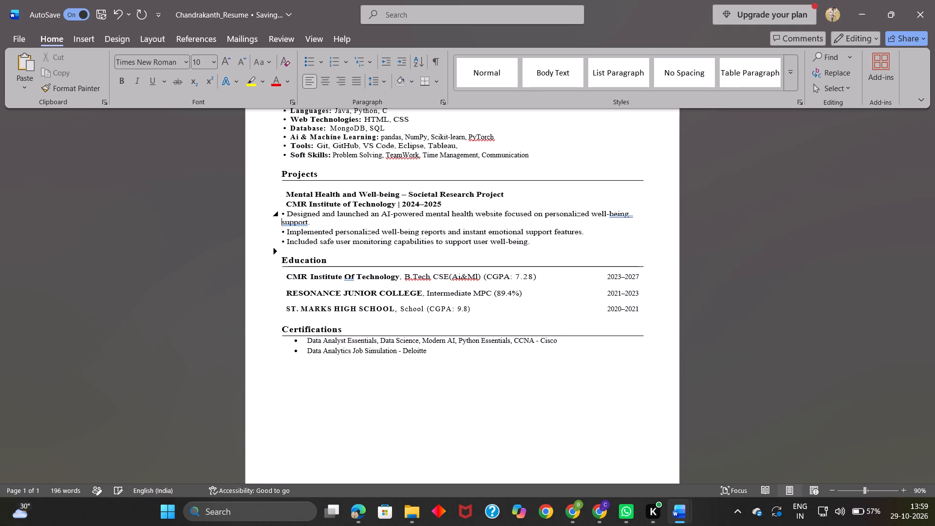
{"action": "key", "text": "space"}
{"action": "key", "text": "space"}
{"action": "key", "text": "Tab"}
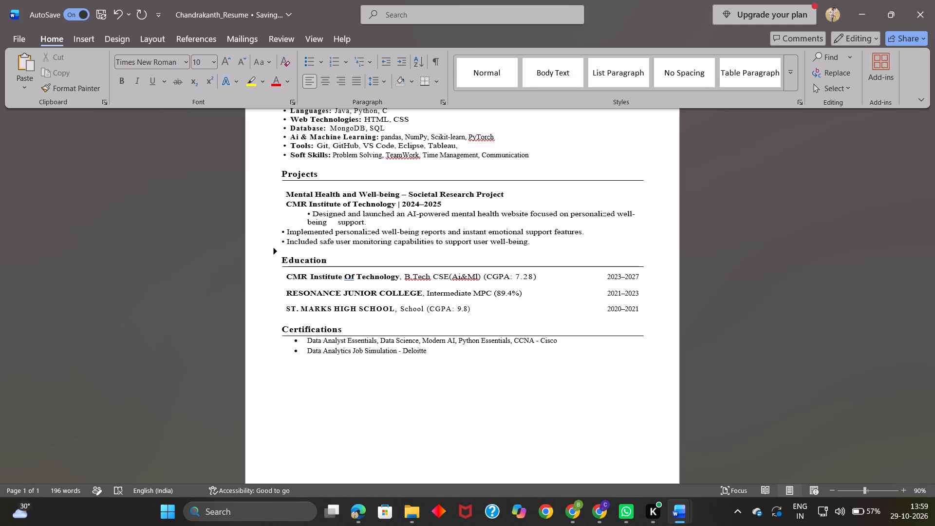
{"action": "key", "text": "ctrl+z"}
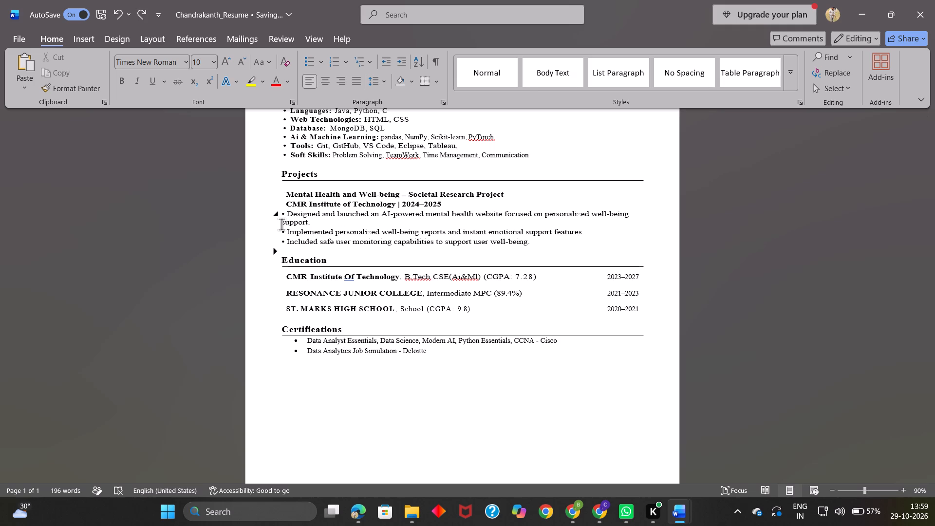
Indent the first project bullet, "Designed and launched an AI-powered mental health website", by two spaces.
{"action": "left_click", "coordinate": [280, 218]}
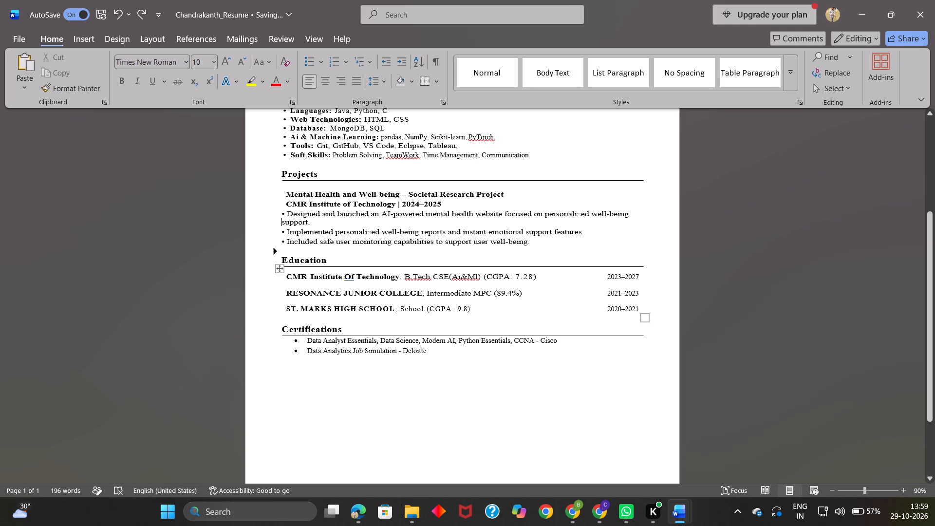
{"action": "key", "text": "Up"}
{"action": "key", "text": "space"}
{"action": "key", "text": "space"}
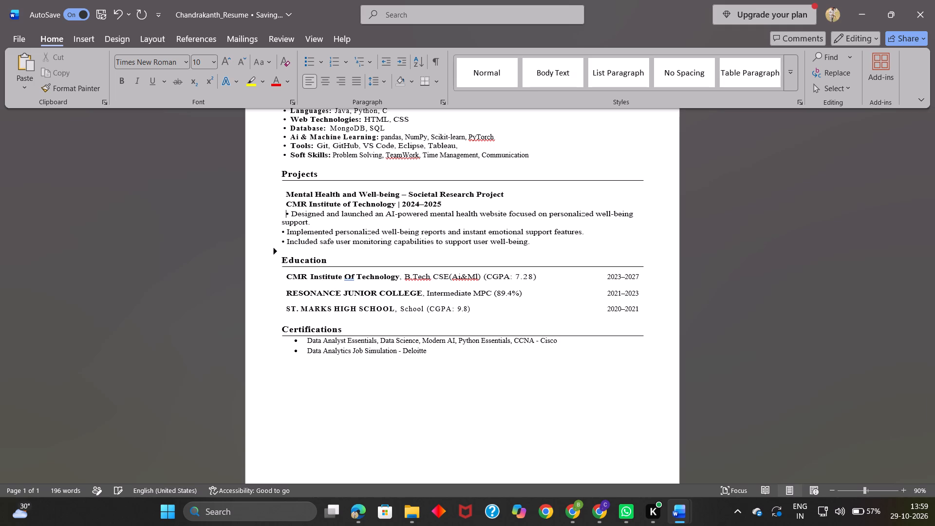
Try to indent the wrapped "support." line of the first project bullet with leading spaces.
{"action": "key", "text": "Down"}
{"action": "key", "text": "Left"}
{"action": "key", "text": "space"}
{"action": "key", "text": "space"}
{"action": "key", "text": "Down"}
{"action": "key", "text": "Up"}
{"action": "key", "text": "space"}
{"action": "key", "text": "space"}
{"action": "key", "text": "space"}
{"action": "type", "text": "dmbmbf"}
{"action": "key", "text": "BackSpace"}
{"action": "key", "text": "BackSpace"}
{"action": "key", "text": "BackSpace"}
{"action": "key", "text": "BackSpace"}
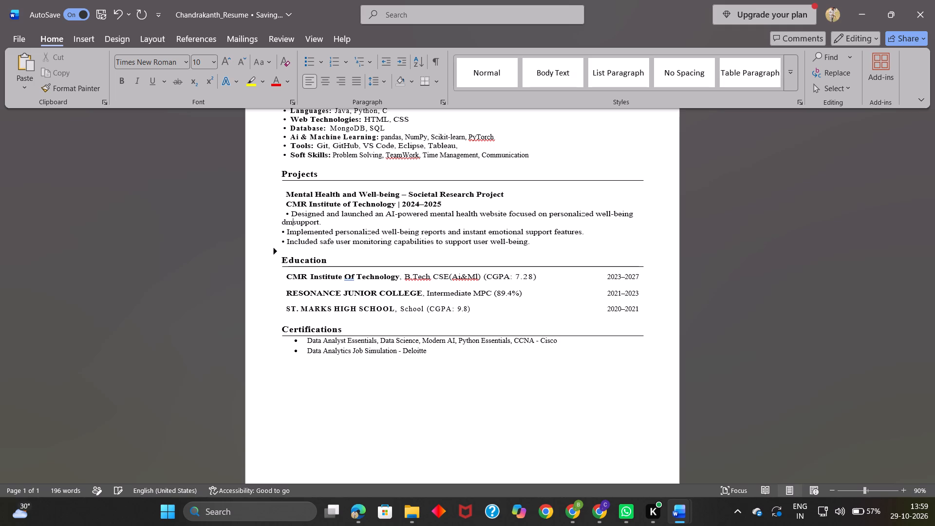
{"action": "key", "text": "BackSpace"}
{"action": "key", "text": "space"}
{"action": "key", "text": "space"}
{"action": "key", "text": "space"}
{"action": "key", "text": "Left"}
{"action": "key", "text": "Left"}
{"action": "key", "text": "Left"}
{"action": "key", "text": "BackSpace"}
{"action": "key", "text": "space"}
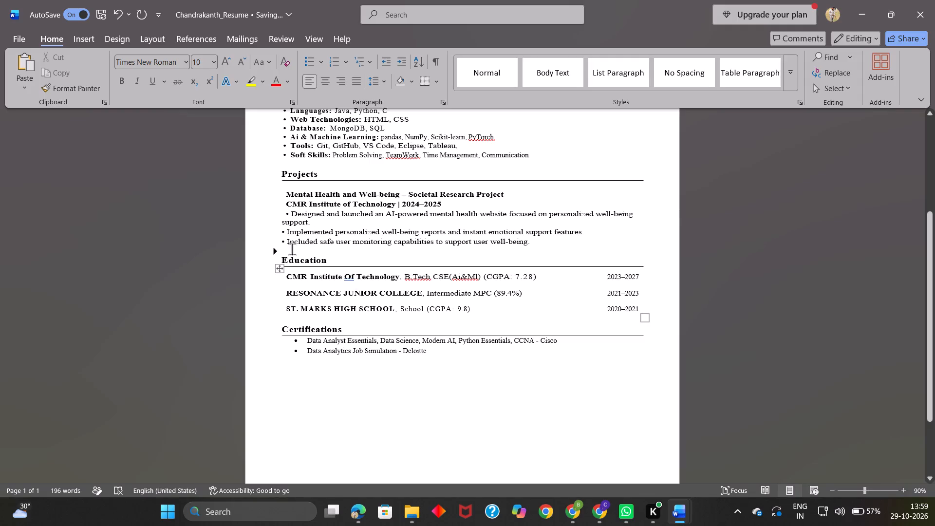
Replace the hyphen in "problem-solving" with a space in the Professional Summary paragraph.
{"action": "scroll", "coordinate": [284, 227], "scroll_direction": "up", "scroll_amount": 2}
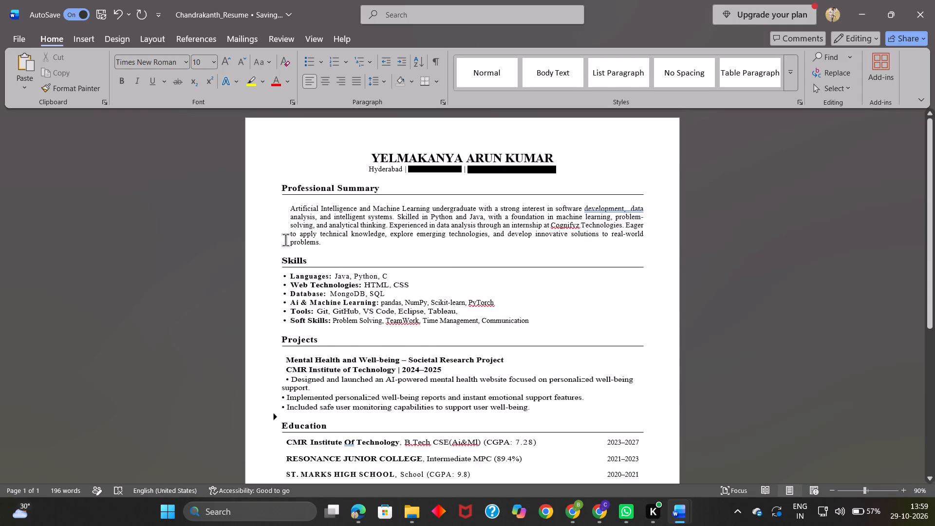
{"action": "left_click", "coordinate": [289, 224]}
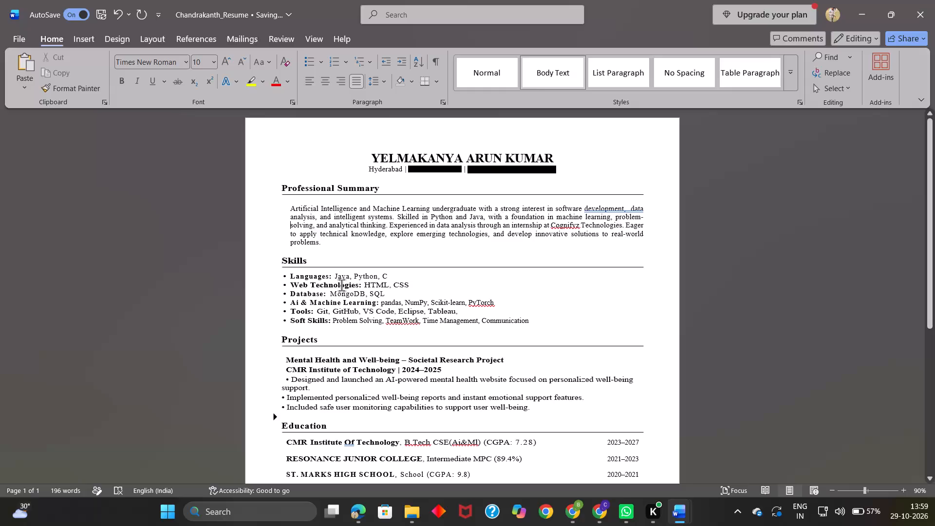
{"action": "key", "text": "BackSpace"}
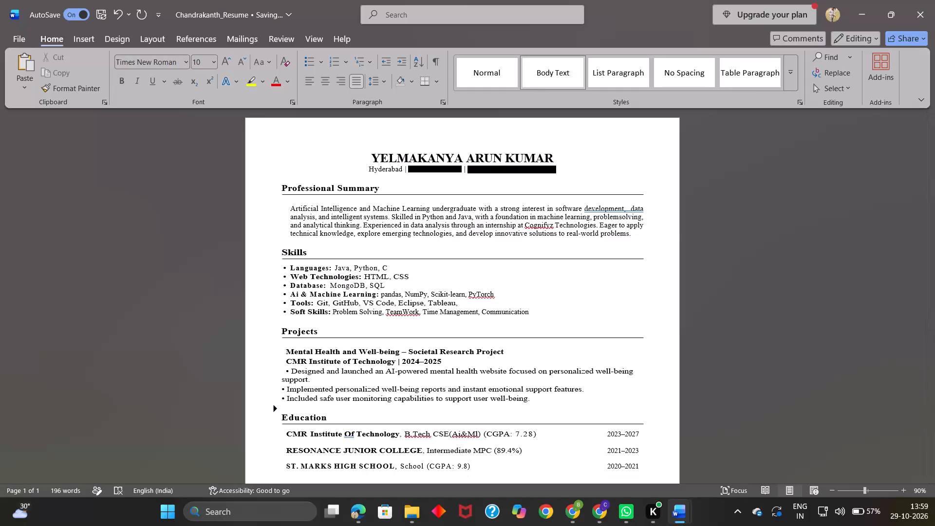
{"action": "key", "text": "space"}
Indent the second project bullet, "Implemented personalized well-being reports", by two spaces.
{"action": "scroll", "coordinate": [313, 328], "scroll_direction": "down", "scroll_amount": 2}
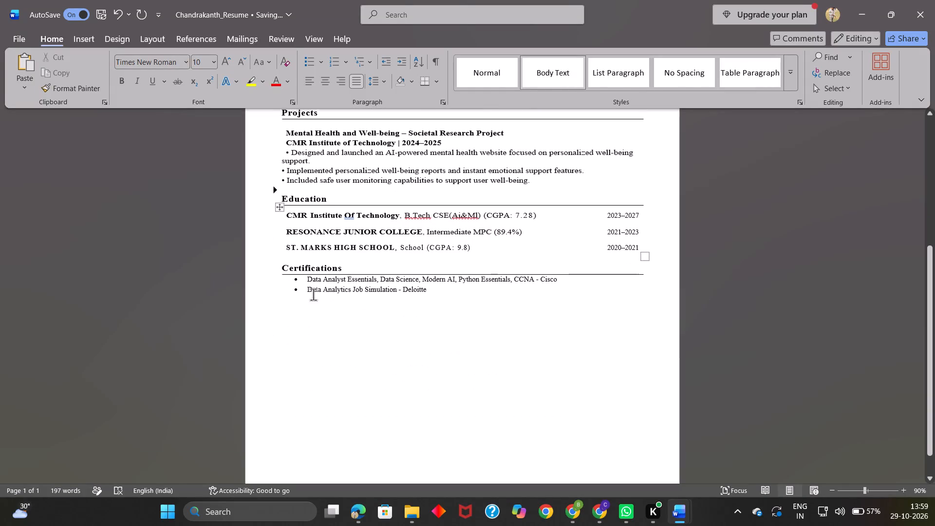
{"action": "left_click", "coordinate": [284, 172]}
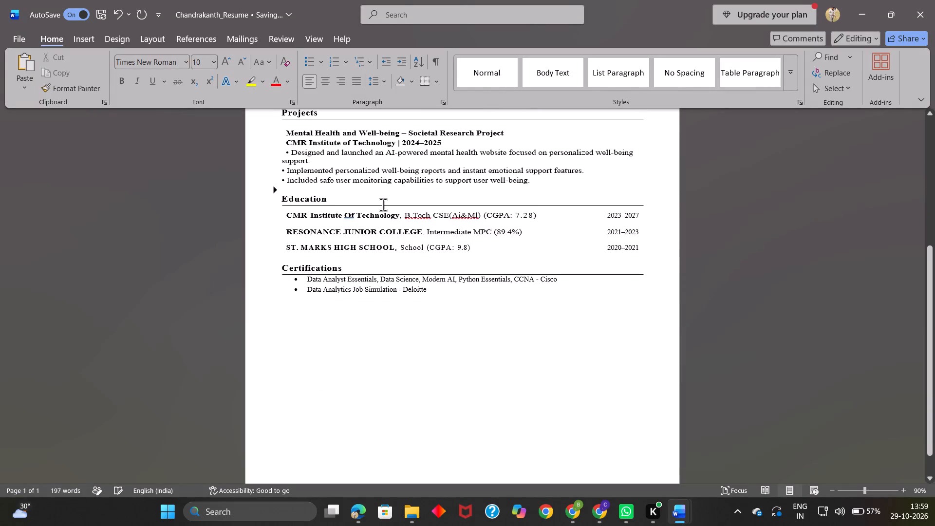
{"action": "key", "text": "Left"}
{"action": "key", "text": "BackSpace"}
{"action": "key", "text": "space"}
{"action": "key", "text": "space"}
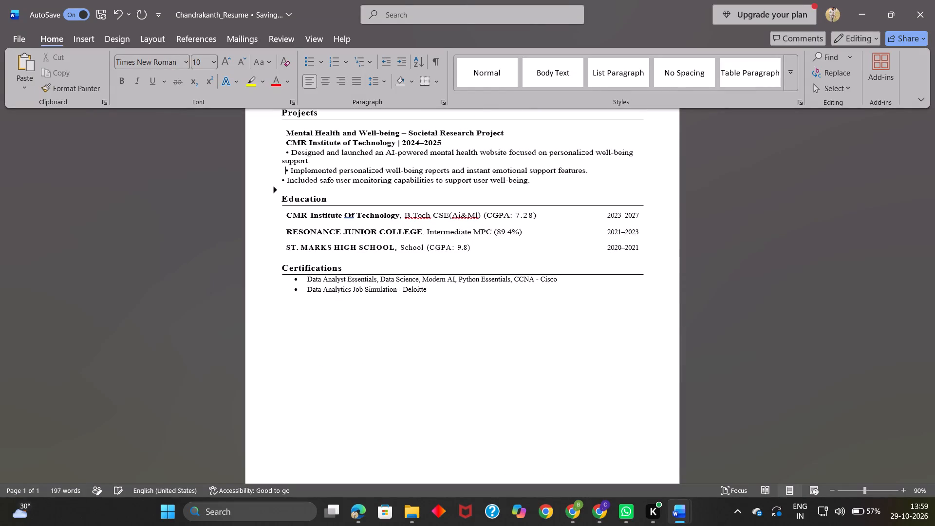
Indent the third project bullet, "Included safe user monitoring capabilities", by two spaces, keeping a single space after the bullet mark.
{"action": "key", "text": "Down"}
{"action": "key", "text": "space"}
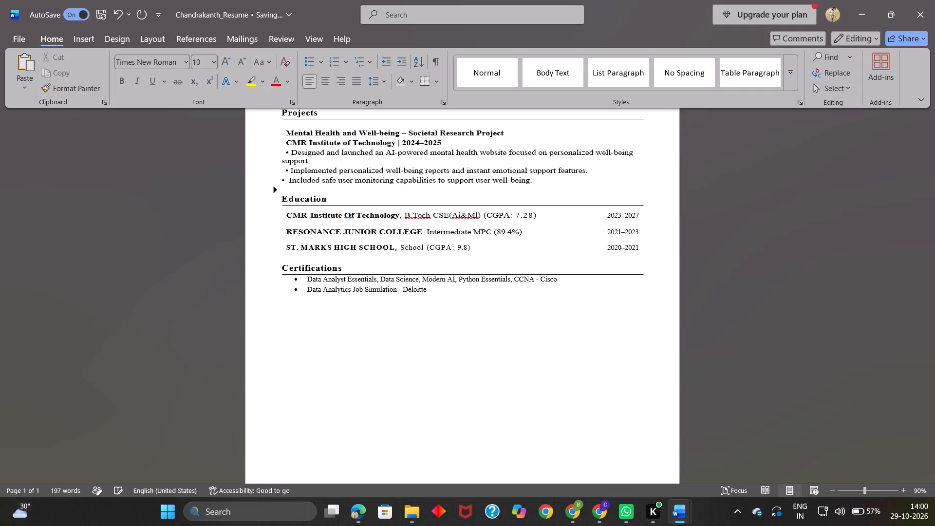
{"action": "key", "text": "Left"}
{"action": "key", "text": "Left"}
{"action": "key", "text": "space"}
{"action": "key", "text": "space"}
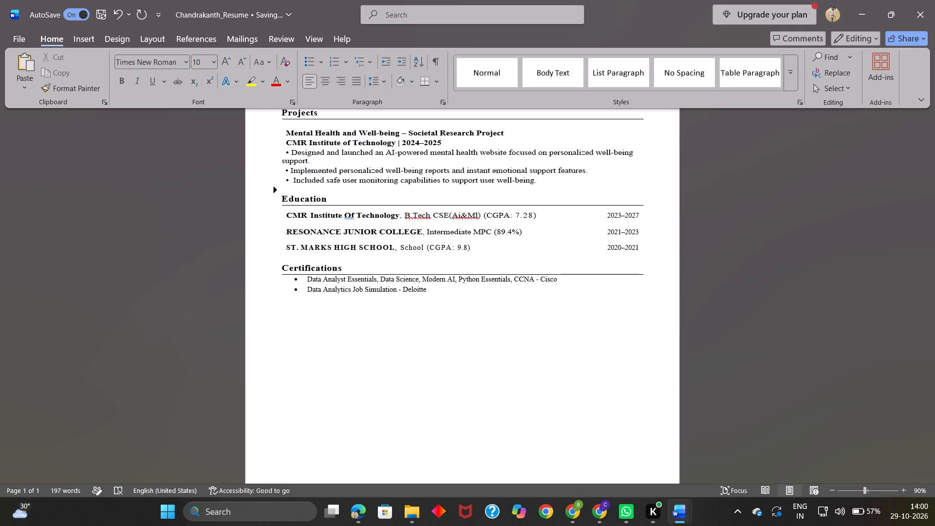
{"action": "key", "text": "Right"}
{"action": "key", "text": "Right"}
{"action": "key", "text": "Right"}
{"action": "key", "text": "BackSpace"}
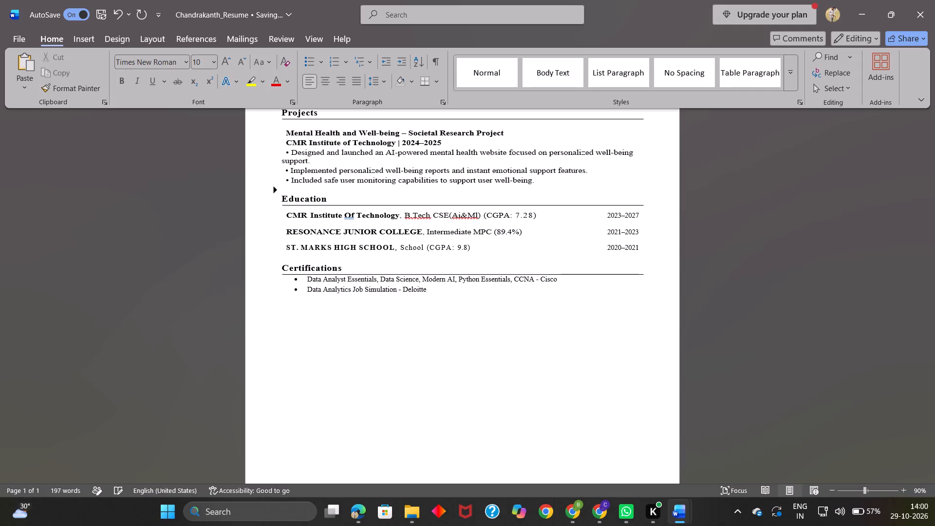
Check the whole resume page and save the document.
{"action": "scroll", "coordinate": [295, 226], "scroll_direction": "up", "scroll_amount": 2}
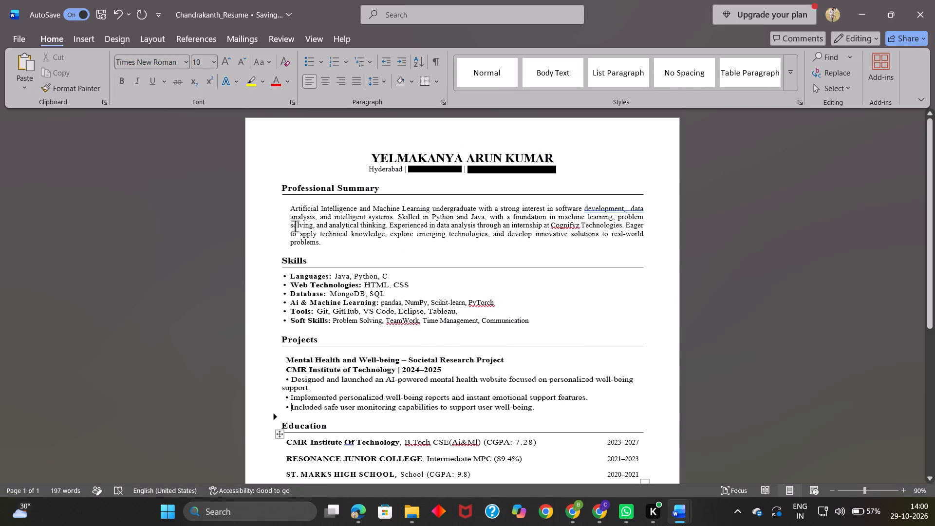
{"action": "scroll", "coordinate": [295, 226], "scroll_direction": "down", "scroll_amount": 3, "text": "ctrl"}
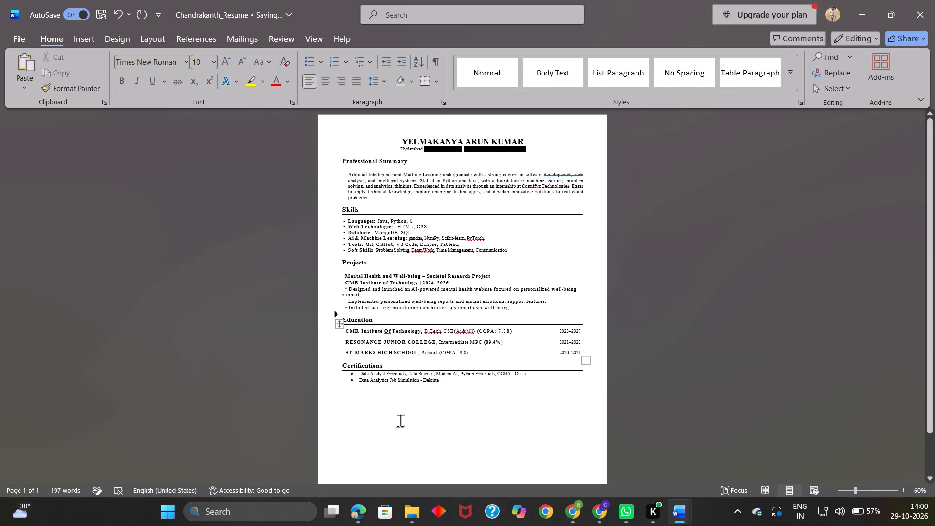
{"action": "left_click", "coordinate": [400, 420]}
{"action": "key", "text": "ctrl+s"}
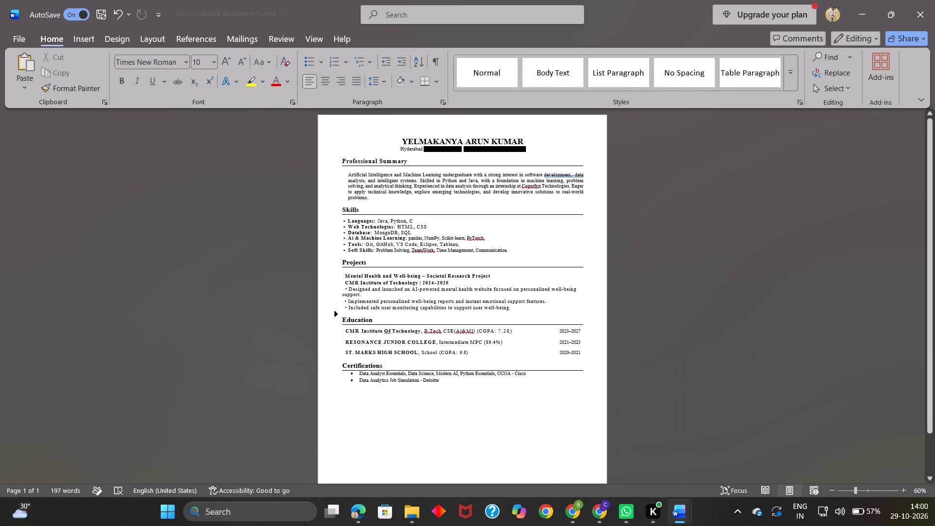
{"action": "key", "text": "ctrl+s"}
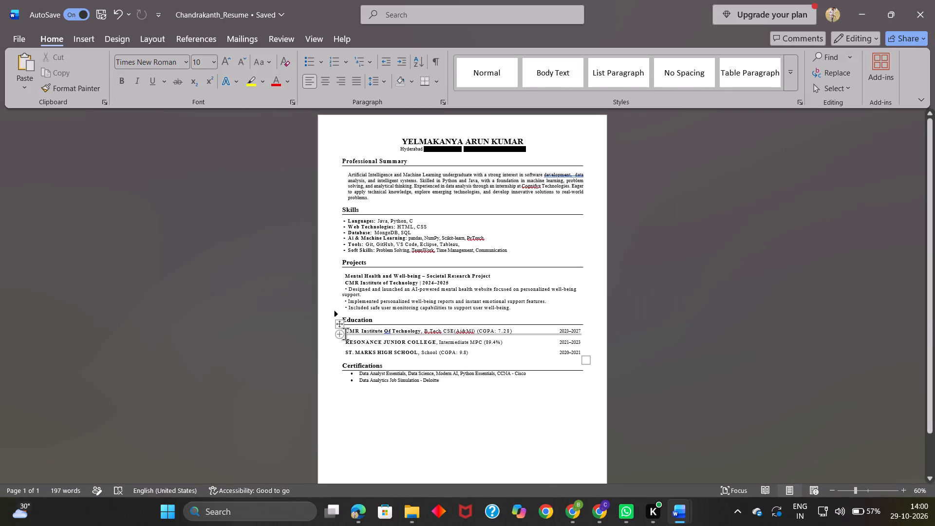
Save a copy of the resume as a Word document in Documents, named with the student's name followed by "_resume".
{"action": "key", "text": "F2"}
{"action": "key", "text": "F12"}
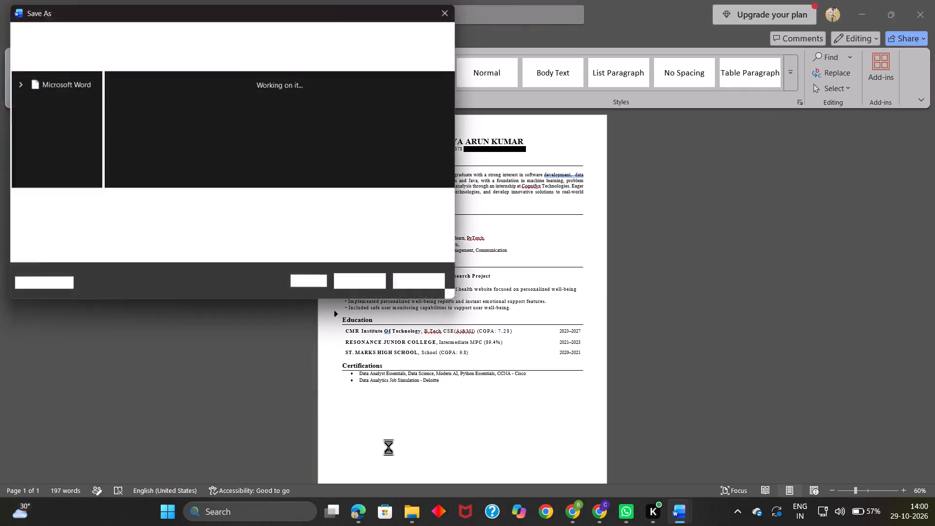
{"action": "key", "text": "BackSpace"}
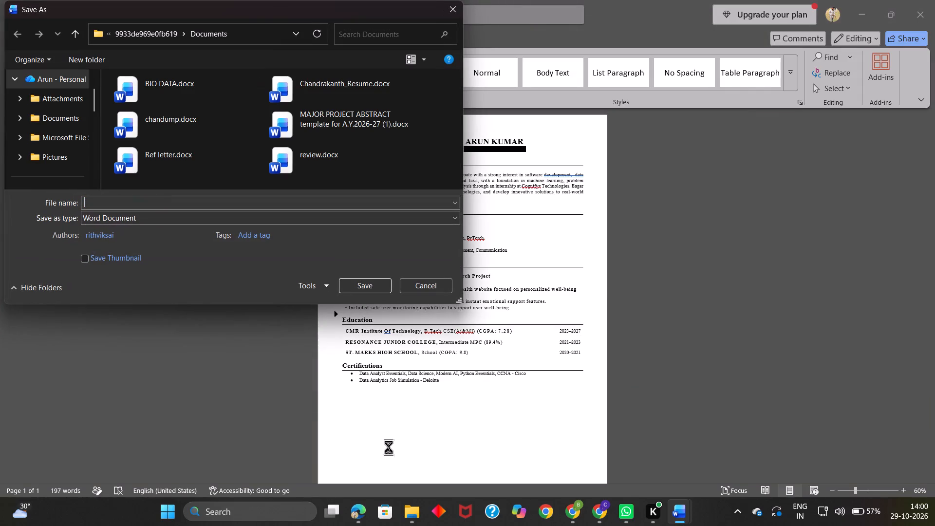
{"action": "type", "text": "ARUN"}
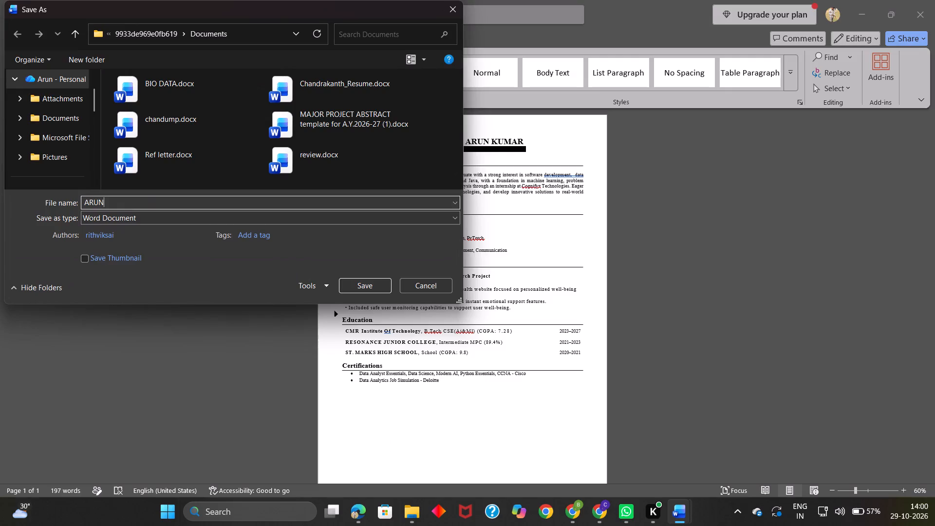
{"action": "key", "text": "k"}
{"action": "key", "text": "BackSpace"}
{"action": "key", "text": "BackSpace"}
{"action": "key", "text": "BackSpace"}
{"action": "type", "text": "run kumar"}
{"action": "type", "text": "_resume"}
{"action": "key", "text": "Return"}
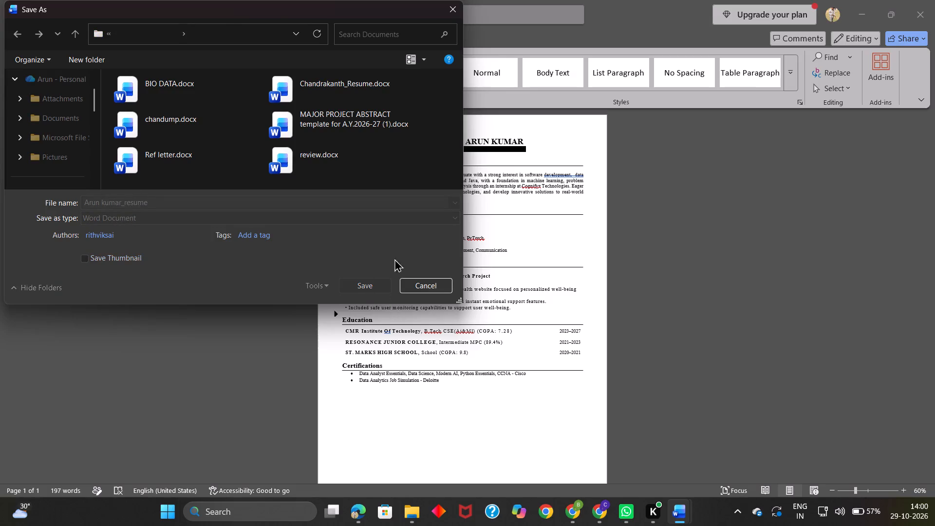
{"action": "left_click", "coordinate": [426, 221]}
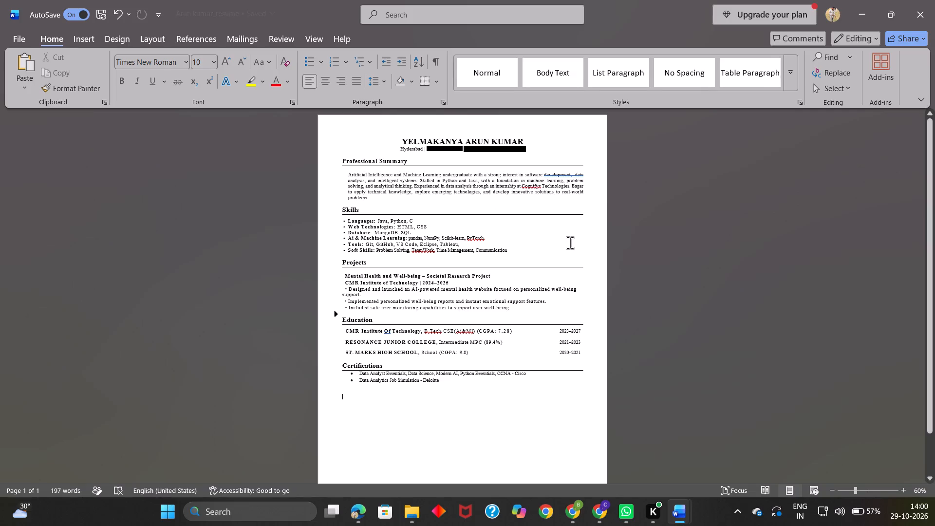
Export the resume as a PDF to the Documents folder under the same file name.
{"action": "key", "text": "F12"}
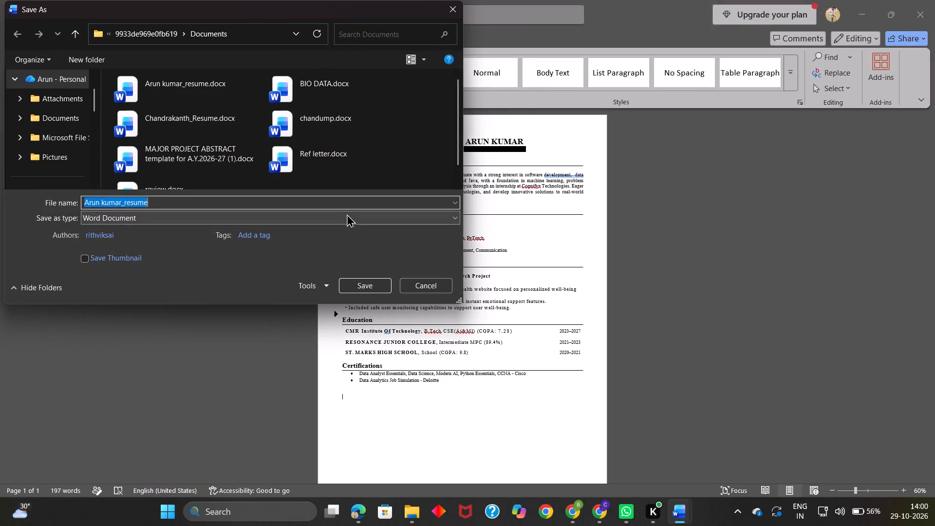
{"action": "left_click", "coordinate": [347, 214]}
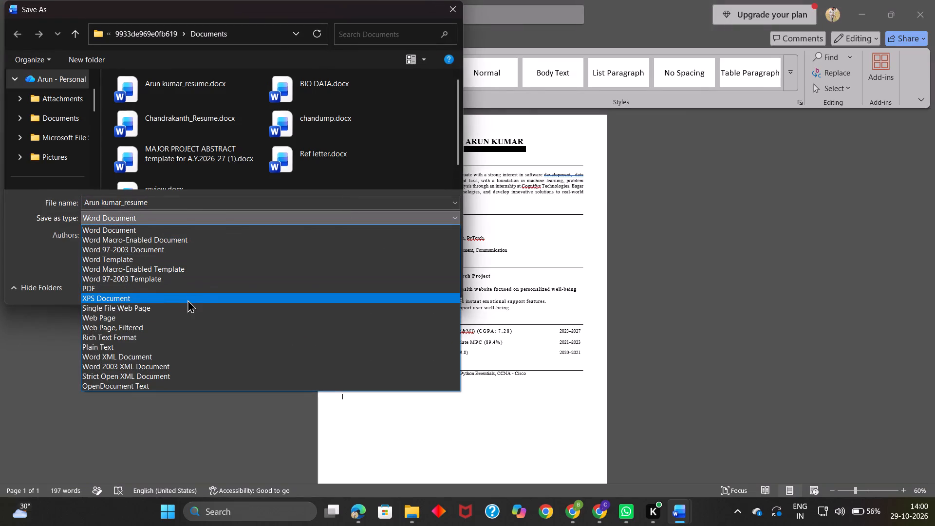
{"action": "left_click", "coordinate": [206, 287]}
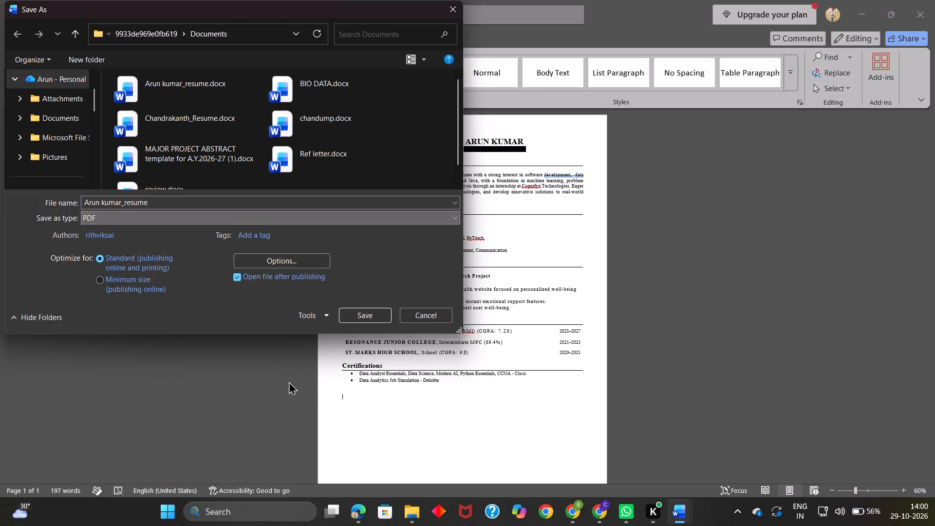
{"action": "left_click", "coordinate": [359, 317]}
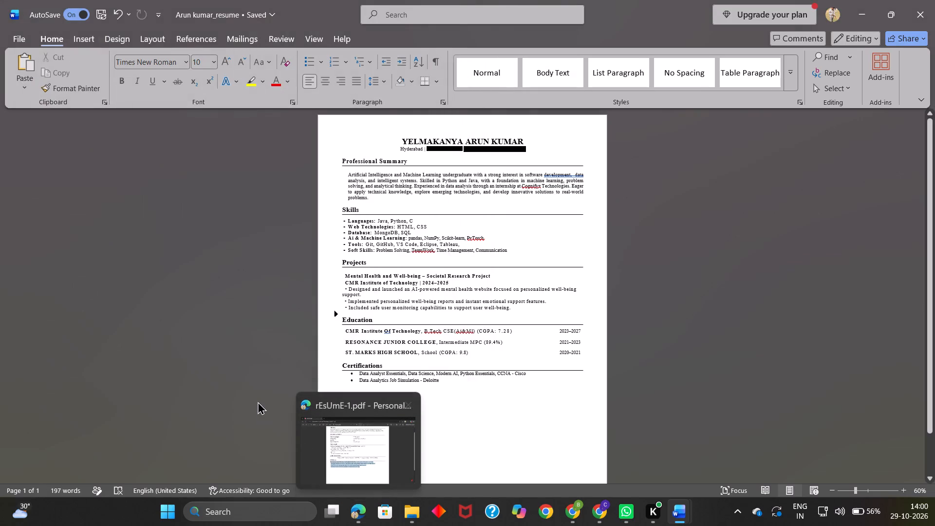
{"action": "scroll", "coordinate": [258, 401], "scroll_direction": "down", "scroll_amount": 1}
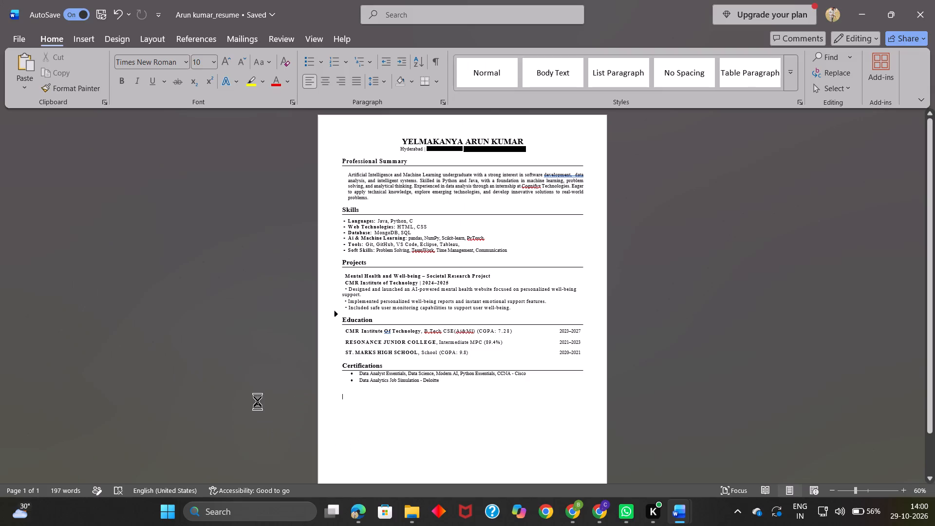
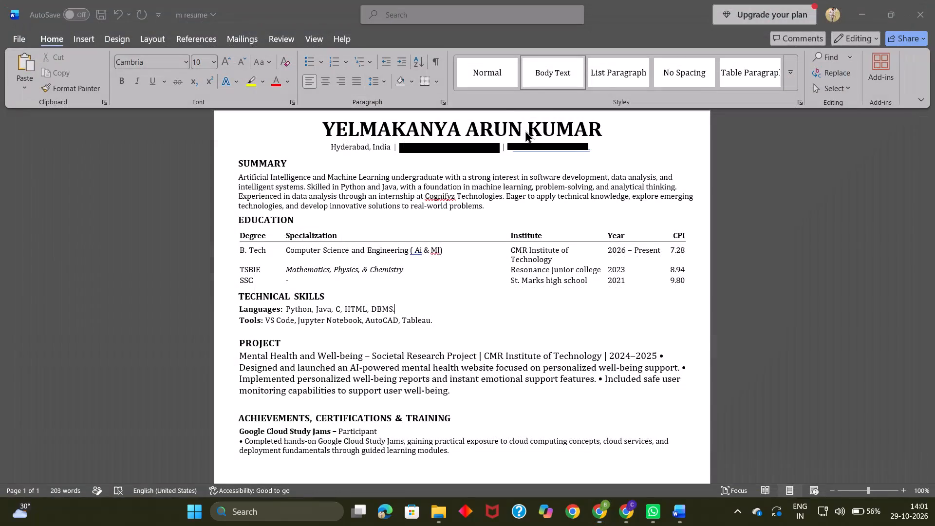
Close the "m resume" document without saving its changes.
{"action": "left_click", "coordinate": [934, 0]}
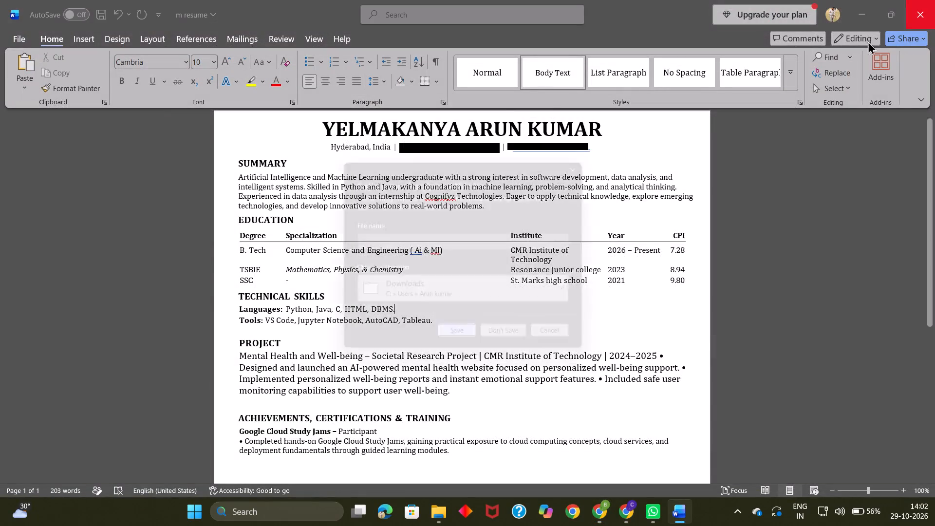
{"action": "left_click", "coordinate": [498, 339]}
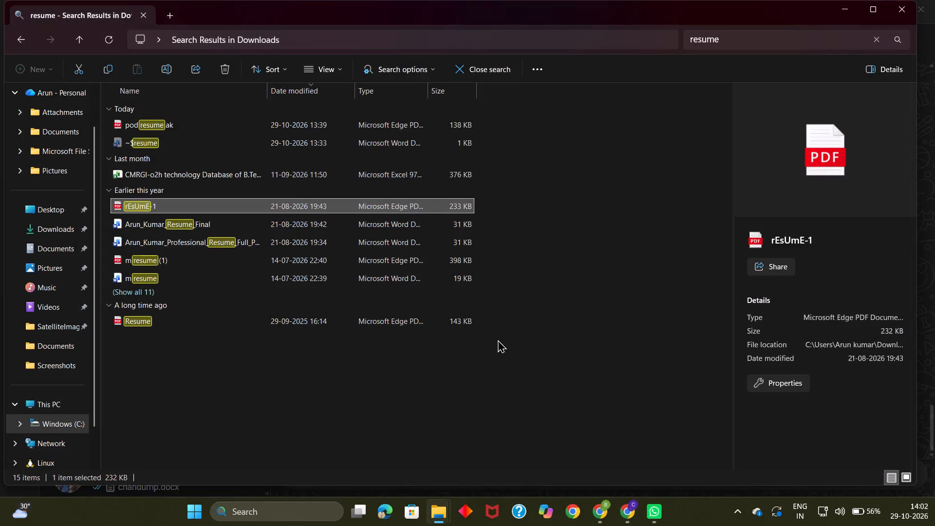